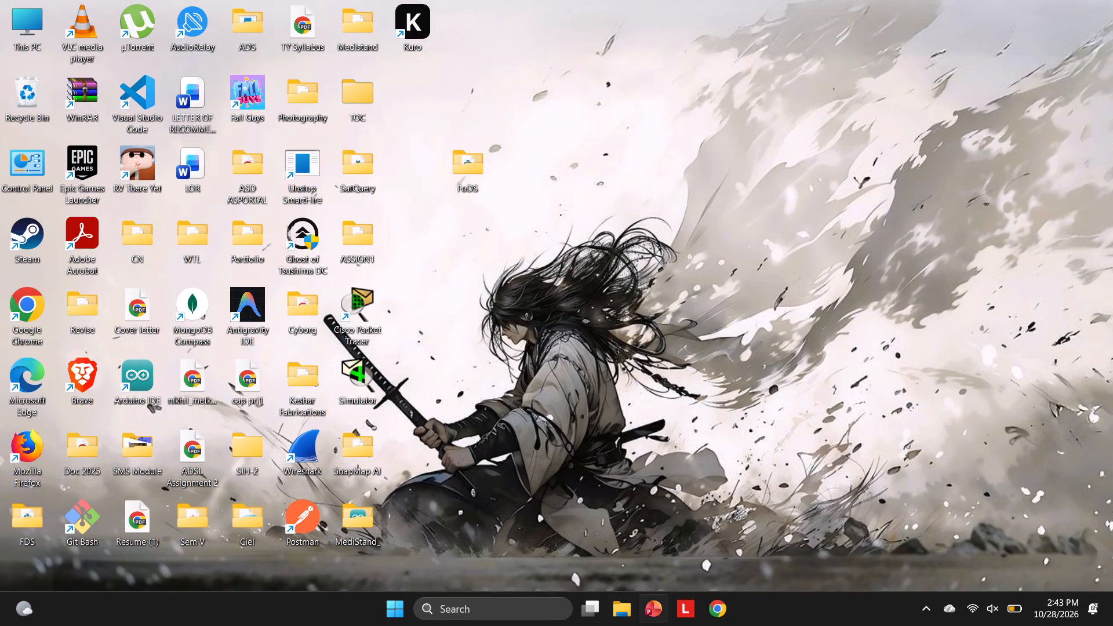
Open the SatQuery_AI_Project_Report_Completed (1) Word document from the Downloads folder.
{"action": "left_click", "coordinate": [617, 618]}
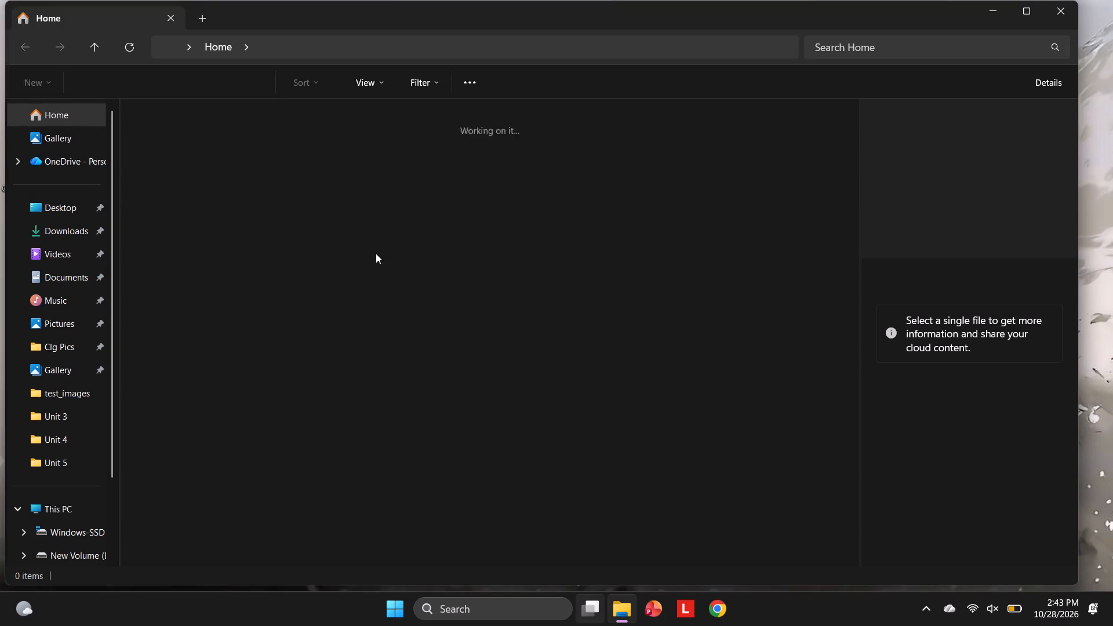
{"action": "left_click", "coordinate": [74, 224]}
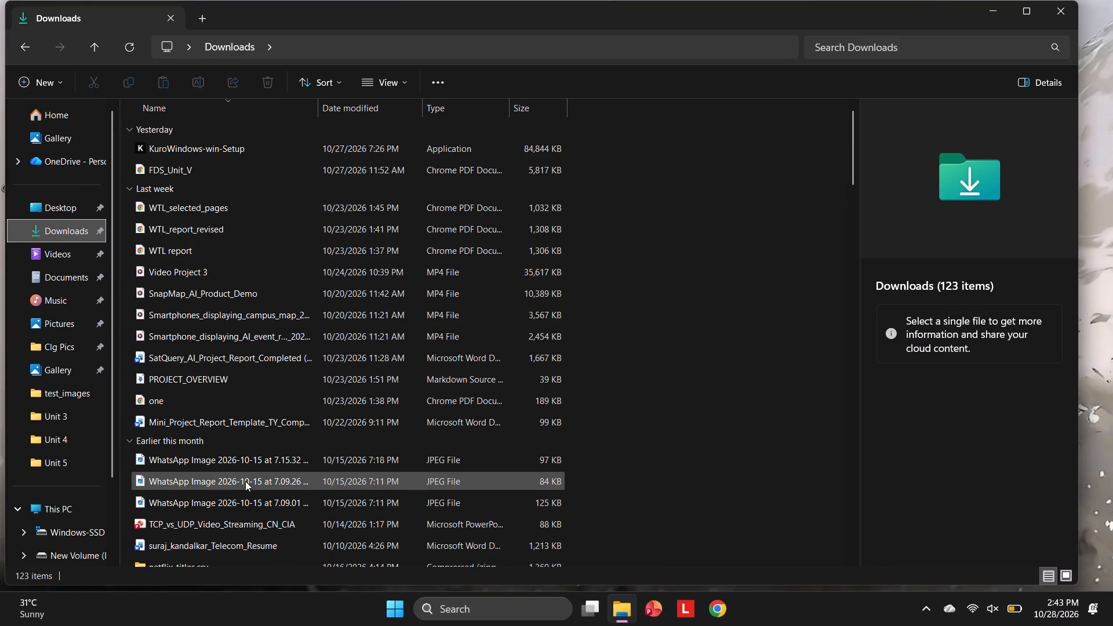
{"action": "double_click", "coordinate": [209, 353]}
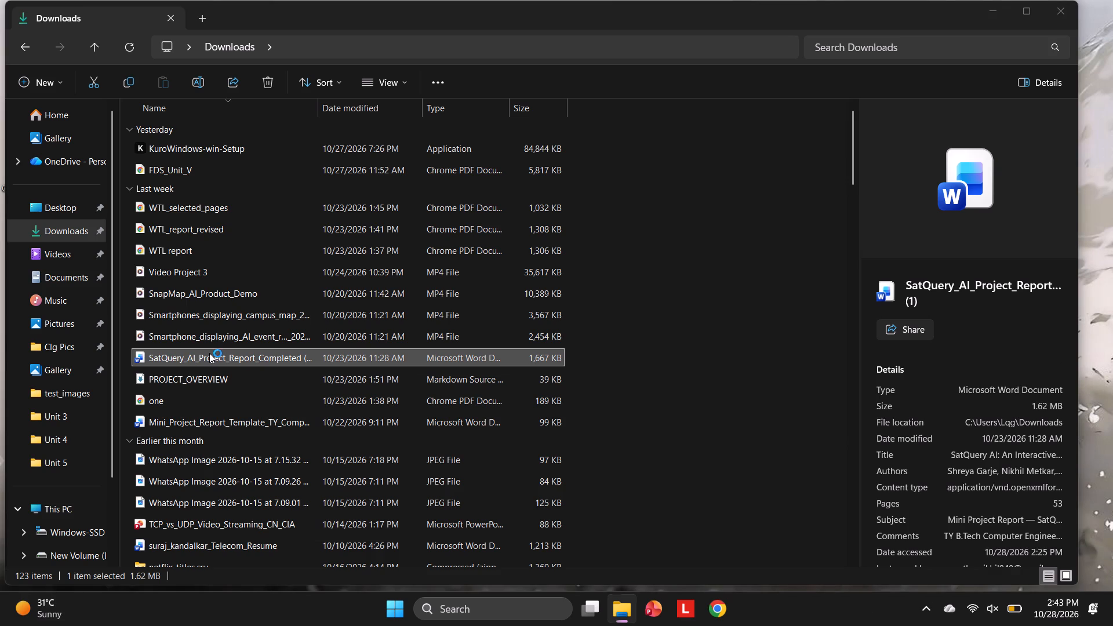
Delete the "DD / MM / 2026 ]" date placeholder before "Place: Kopargaon" on the Certificate page.
{"action": "scroll", "coordinate": [387, 343], "scroll_direction": "down", "scroll_amount": 9}
{"action": "scroll", "coordinate": [387, 343], "scroll_direction": "up", "scroll_amount": 1}
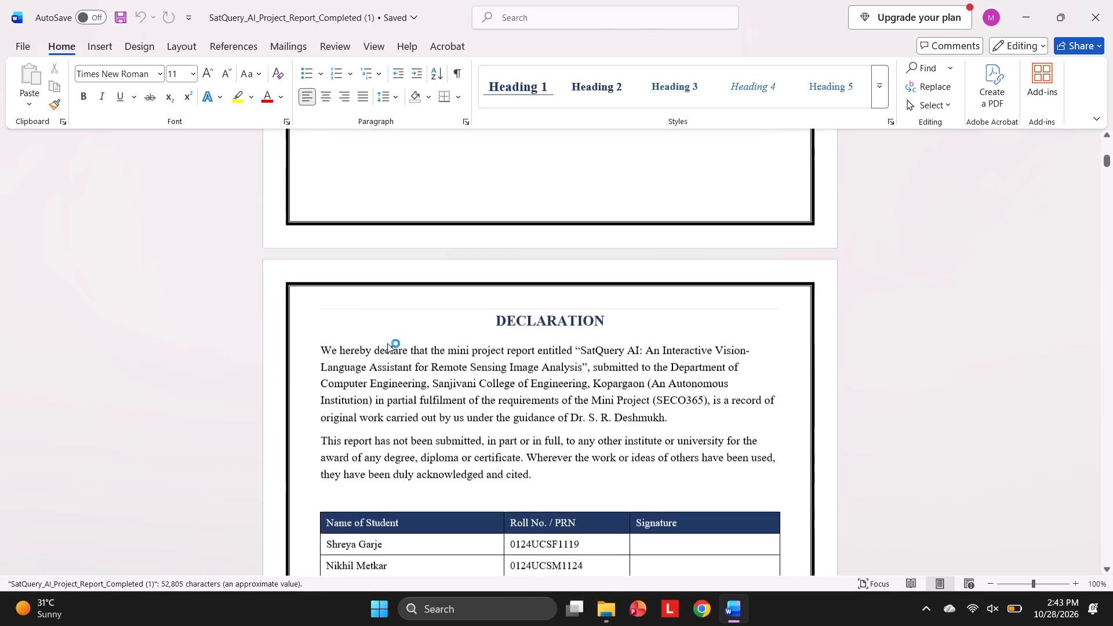
{"action": "scroll", "coordinate": [387, 343], "scroll_direction": "up", "scroll_amount": 2}
{"action": "scroll", "coordinate": [387, 343], "scroll_direction": "down", "scroll_amount": 2}
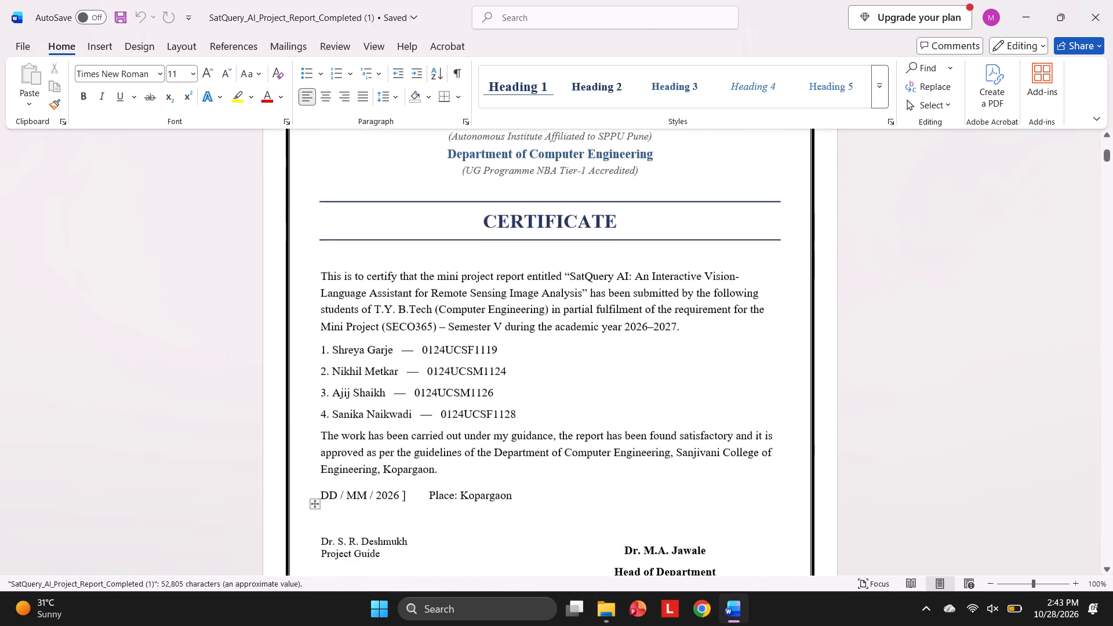
{"action": "scroll", "coordinate": [387, 343], "scroll_direction": "up", "scroll_amount": 2}
{"action": "scroll", "coordinate": [387, 343], "scroll_direction": "down", "scroll_amount": 3}
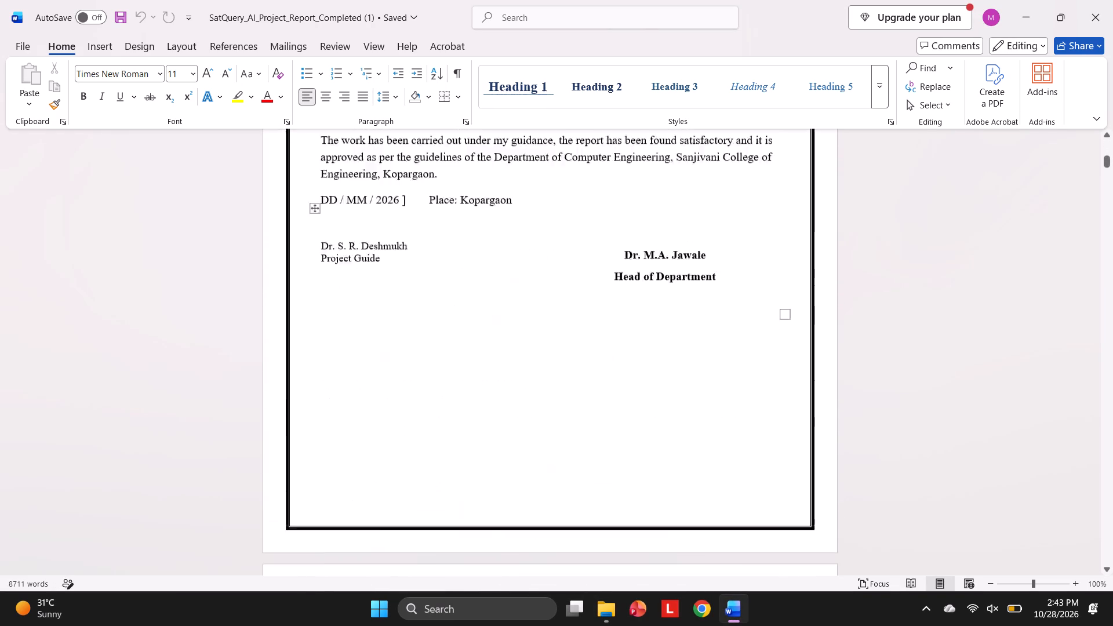
{"action": "scroll", "coordinate": [387, 343], "scroll_direction": "down", "scroll_amount": 1}
{"action": "scroll", "coordinate": [387, 343], "scroll_direction": "up", "scroll_amount": 2}
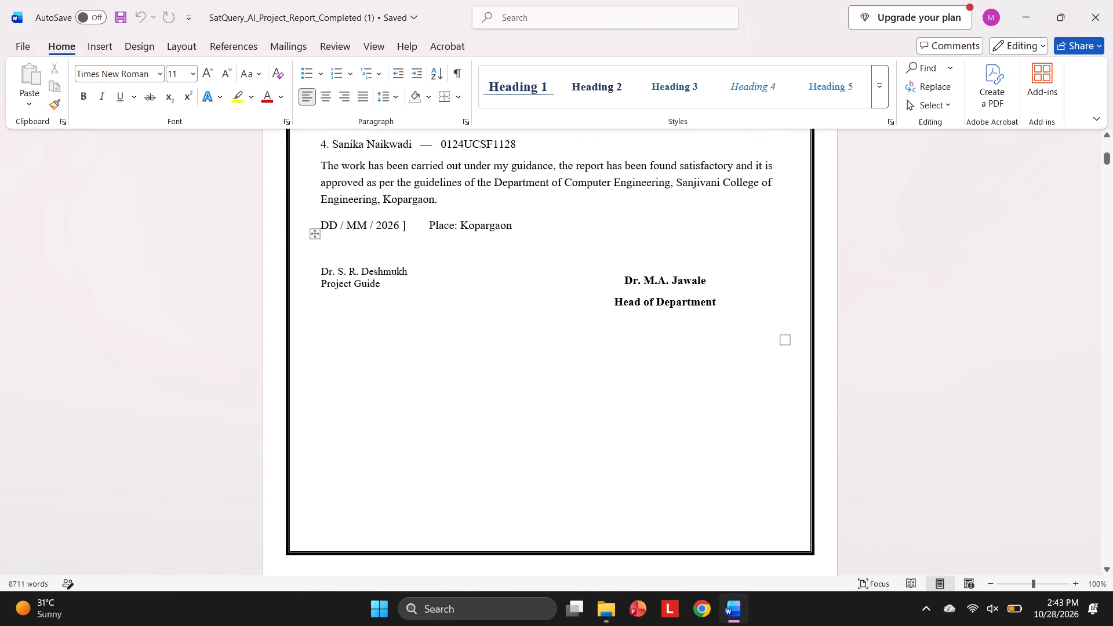
{"action": "left_click", "coordinate": [406, 222]}
{"action": "key", "text": "BackSpace"}
{"action": "key", "text": "BackSpace"}
{"action": "key", "text": "BackSpace"}
{"action": "key", "text": "BackSpace"}
{"action": "key", "text": "BackSpace"}
{"action": "key", "text": "BackSpace"}
{"action": "key", "text": "BackSpace"}
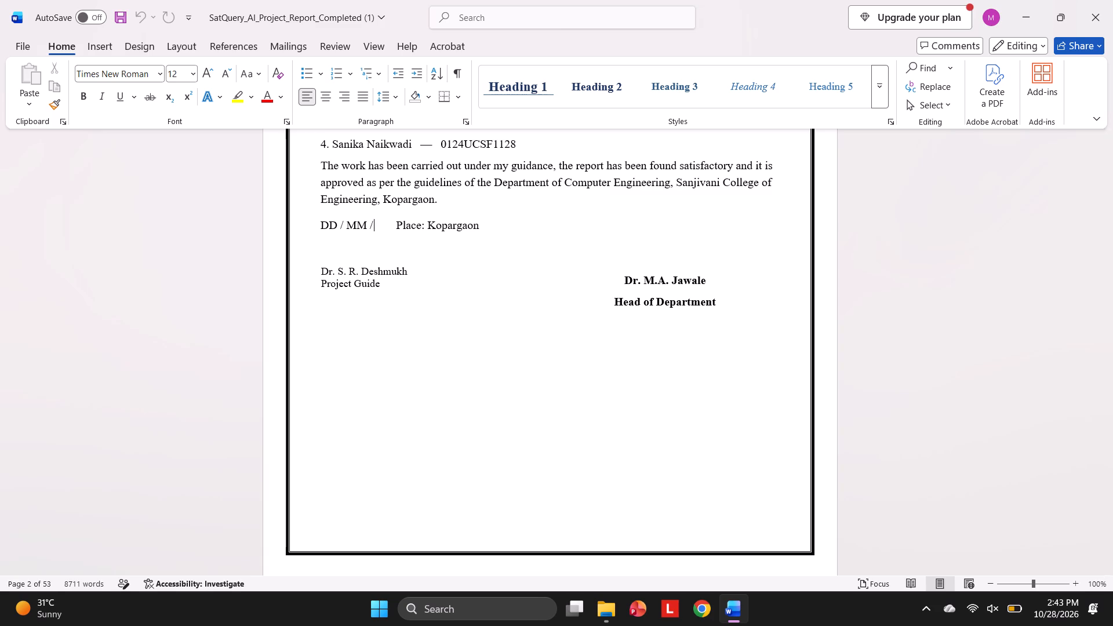
{"action": "key", "text": "BackSpace"}
{"action": "key", "text": "BackSpace"}
{"action": "key", "text": "BackSpace"}
{"action": "key", "text": "BackSpace"}
{"action": "key", "text": "BackSpace"}
{"action": "key", "text": "BackSpace"}
{"action": "key", "text": "BackSpace"}
{"action": "key", "text": "BackSpace"}
{"action": "key", "text": "BackSpace"}
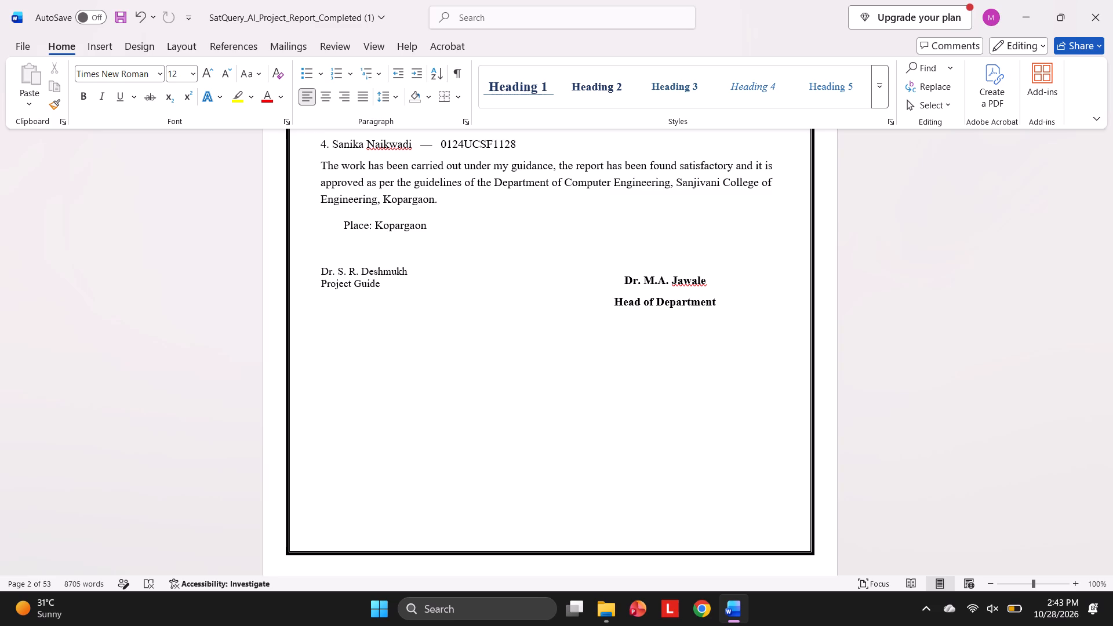
Indent "Place: Kopargaon" on the Certificate page by three tab stops.
{"action": "key", "text": "Right"}
{"action": "key", "text": "Right"}
{"action": "key", "text": "Right"}
{"action": "key", "text": "Right"}
{"action": "key", "text": "Right"}
{"action": "key", "text": "Right"}
{"action": "key", "text": "Right"}
{"action": "key", "text": "Right"}
{"action": "key", "text": "Tab"}
{"action": "key", "text": "Tab"}
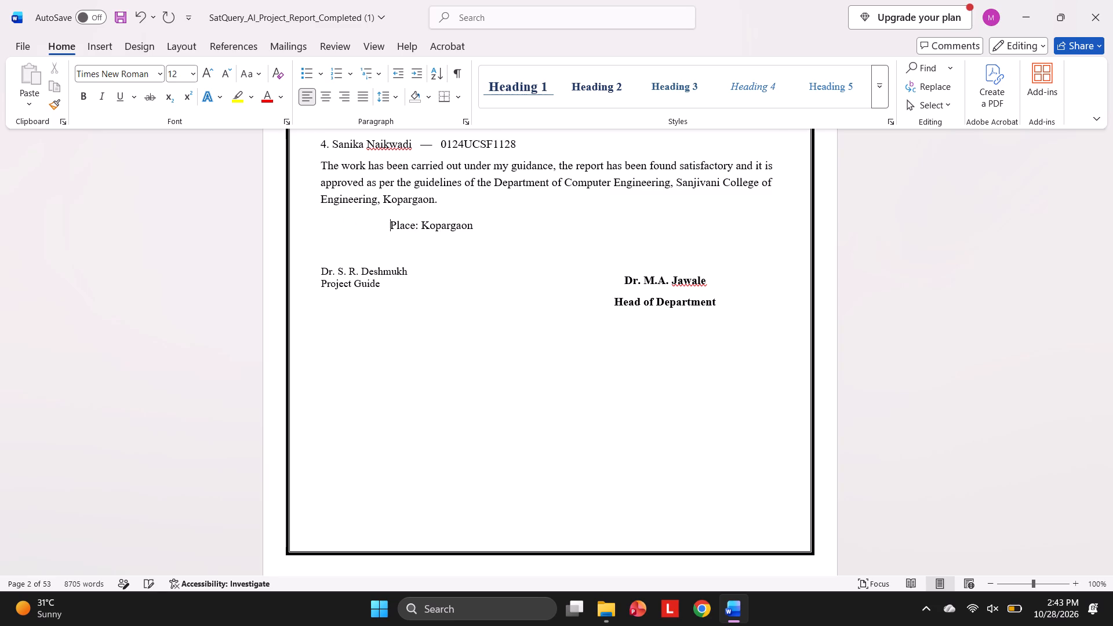
{"action": "key", "text": "Tab"}
{"action": "left_click", "coordinate": [377, 341]}
Replace the "DD / MM / 2026 ]" placeholder on the Declaration page with three tab indents before "Place: Kopargaon".
{"action": "scroll", "coordinate": [377, 341], "scroll_direction": "down", "scroll_amount": 4}
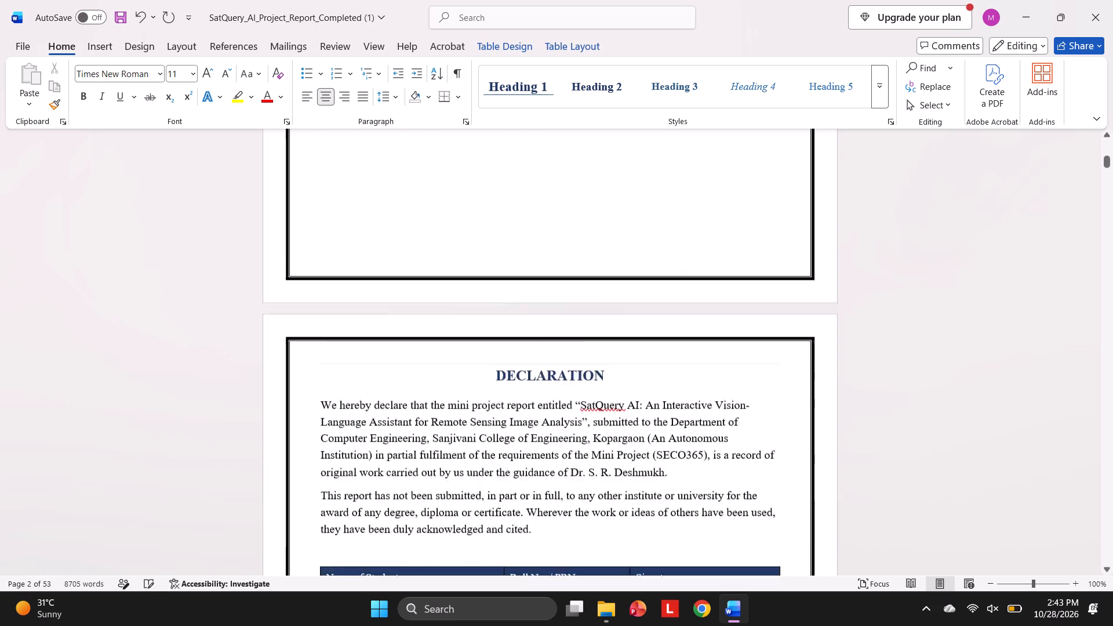
{"action": "scroll", "coordinate": [377, 341], "scroll_direction": "down", "scroll_amount": 3}
{"action": "scroll", "coordinate": [377, 341], "scroll_direction": "up", "scroll_amount": 1}
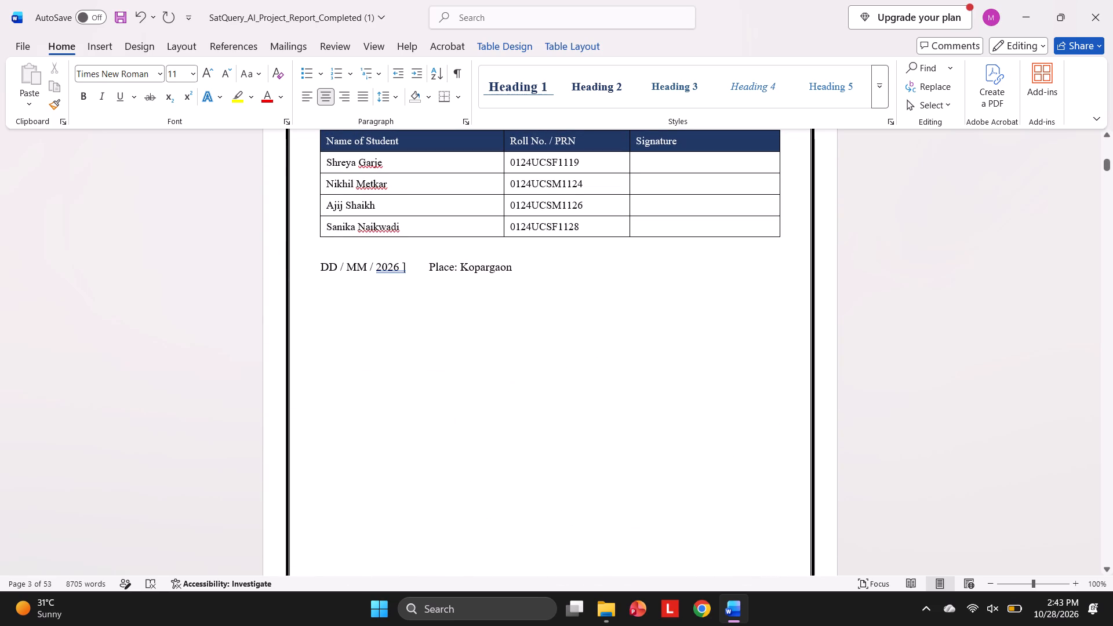
{"action": "left_click_drag", "start_coordinate": [404, 265], "coordinate": [317, 262]}
{"action": "key", "text": "BackSpace"}
{"action": "key", "text": "Tab"}
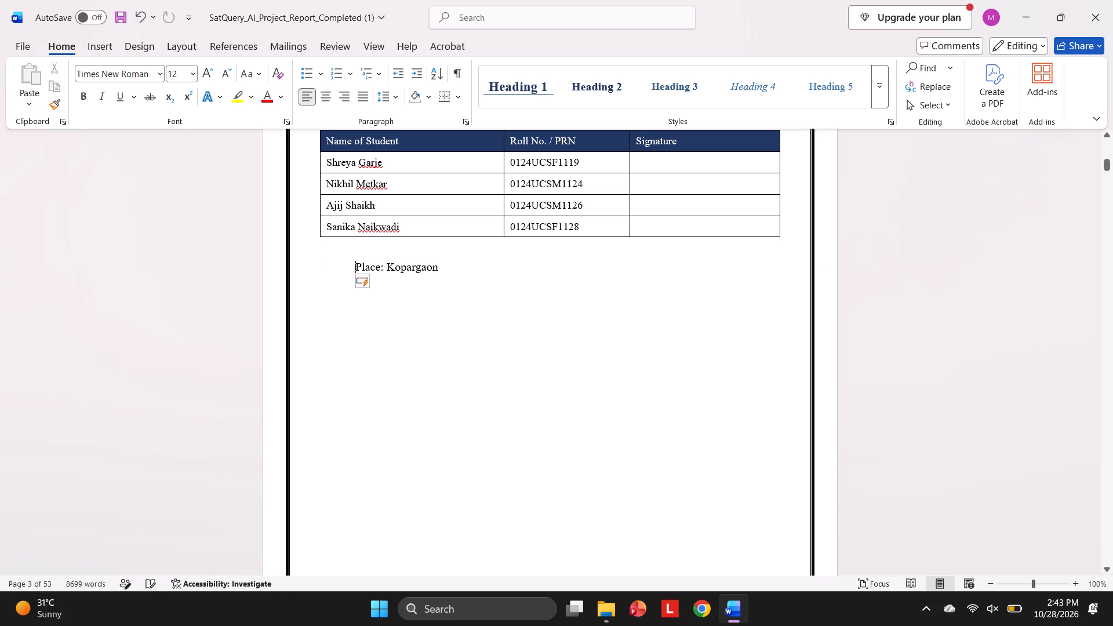
{"action": "key", "text": "Tab"}
{"action": "key", "text": "Tab"}
{"action": "left_click", "coordinate": [430, 377]}
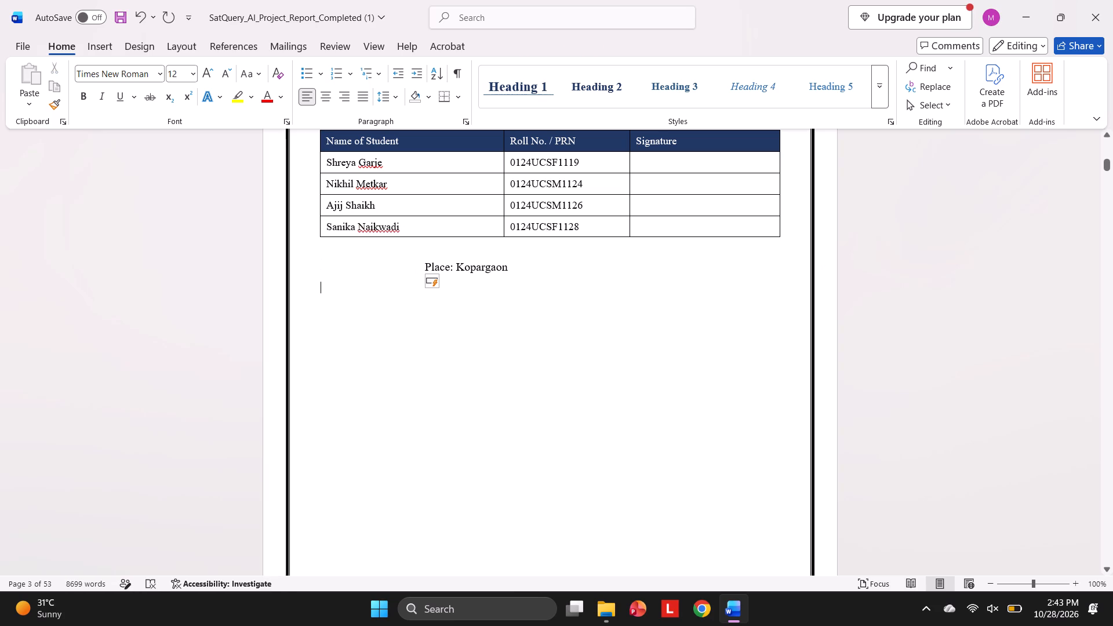
Remove the italic formatting from the Acknowledgement paragraphs and the student names below them.
{"action": "scroll", "coordinate": [430, 377], "scroll_direction": "down", "scroll_amount": 5}
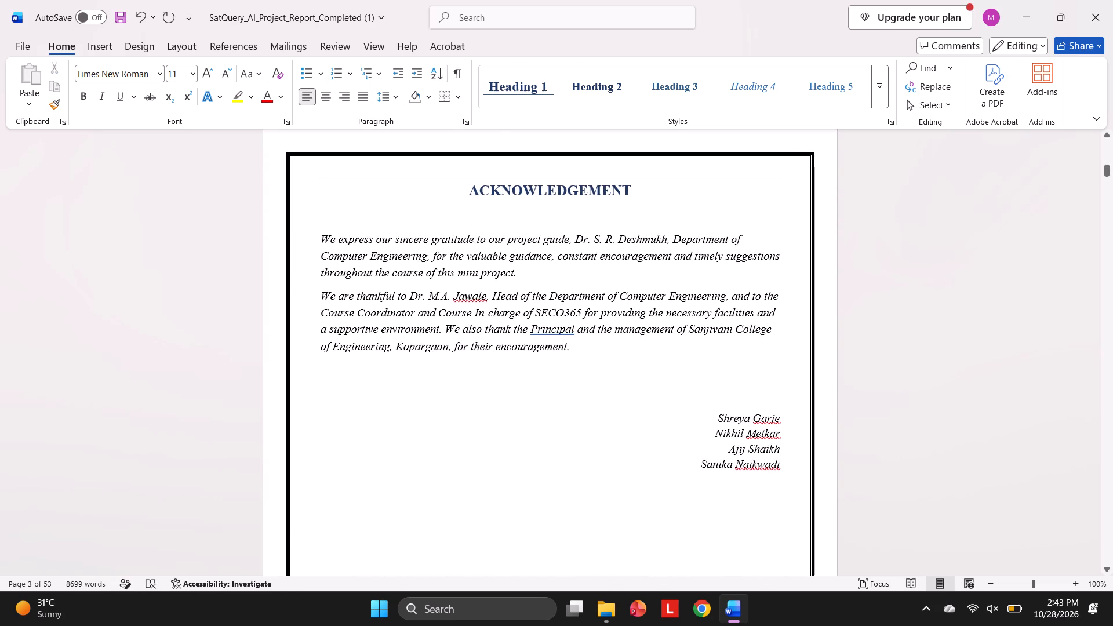
{"action": "left_click_drag", "start_coordinate": [322, 239], "coordinate": [784, 483]}
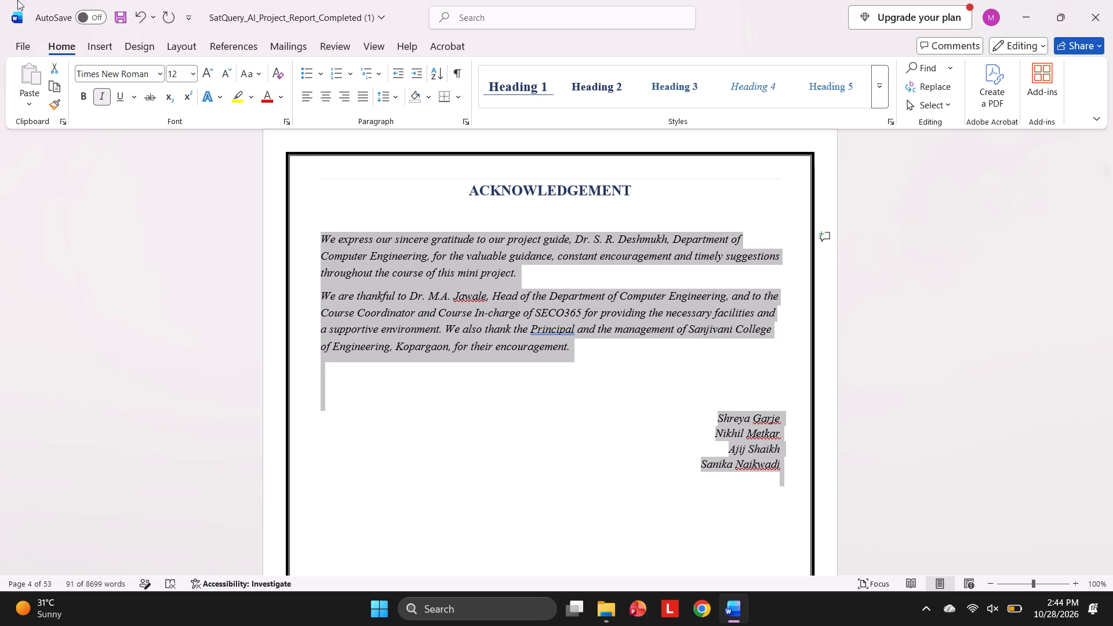
{"action": "scroll", "coordinate": [0, 0], "scroll_direction": "up", "scroll_amount": 2, "text": "ctrl"}
{"action": "scroll", "coordinate": [0, 0], "scroll_direction": "down", "scroll_amount": 1}
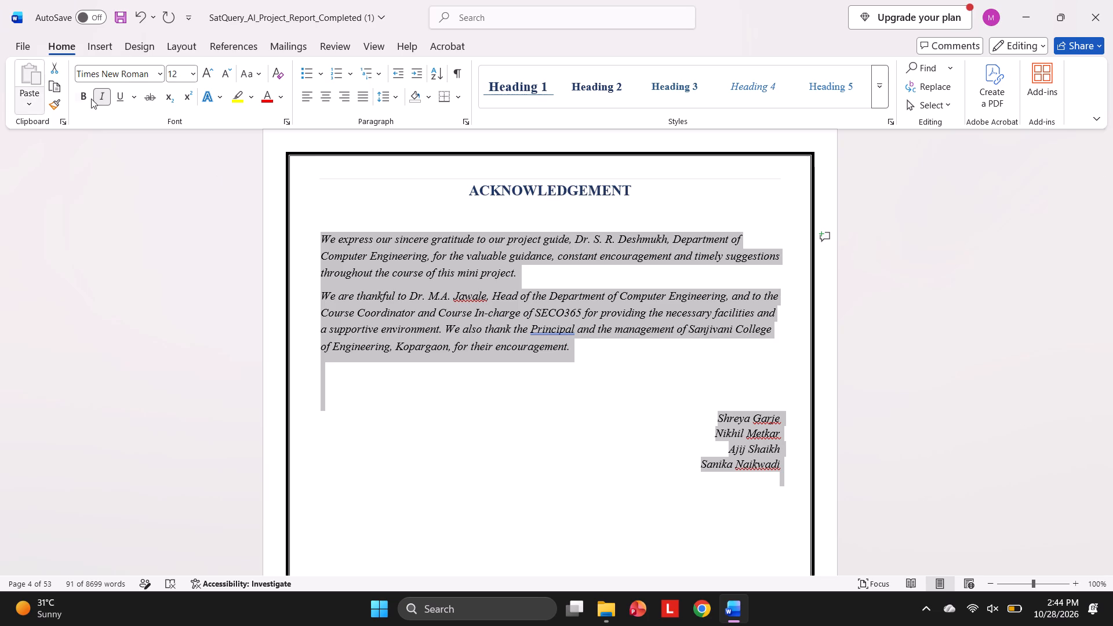
{"action": "left_click", "coordinate": [94, 94]}
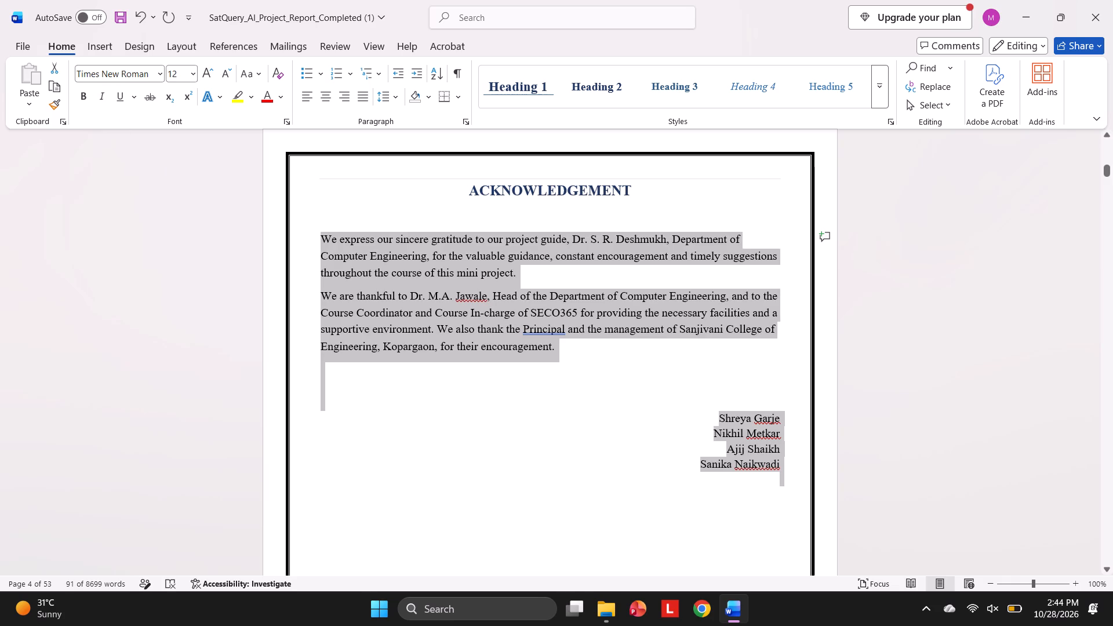
{"action": "left_click", "coordinate": [409, 444]}
Select the entire document from the Abstract page and clear italic formatting from all its text.
{"action": "scroll", "coordinate": [409, 444], "scroll_direction": "down", "scroll_amount": 7}
{"action": "left_click_drag", "start_coordinate": [328, 292], "coordinate": [445, 329]}
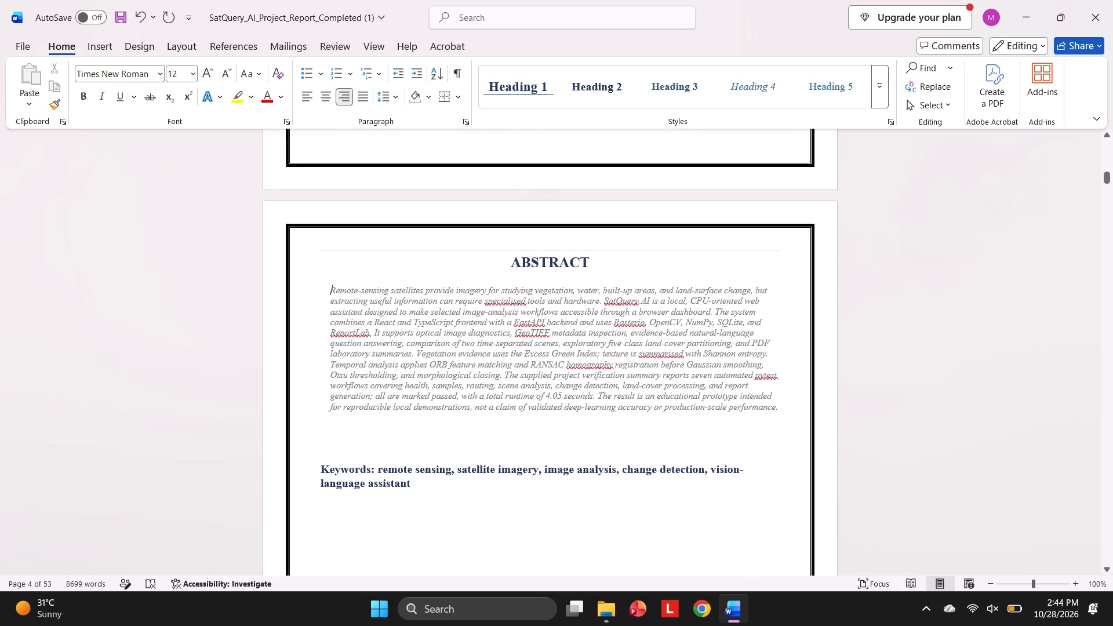
{"action": "left_click_drag", "start_coordinate": [445, 329], "coordinate": [839, 399]}
{"action": "key", "text": "ctrl+a"}
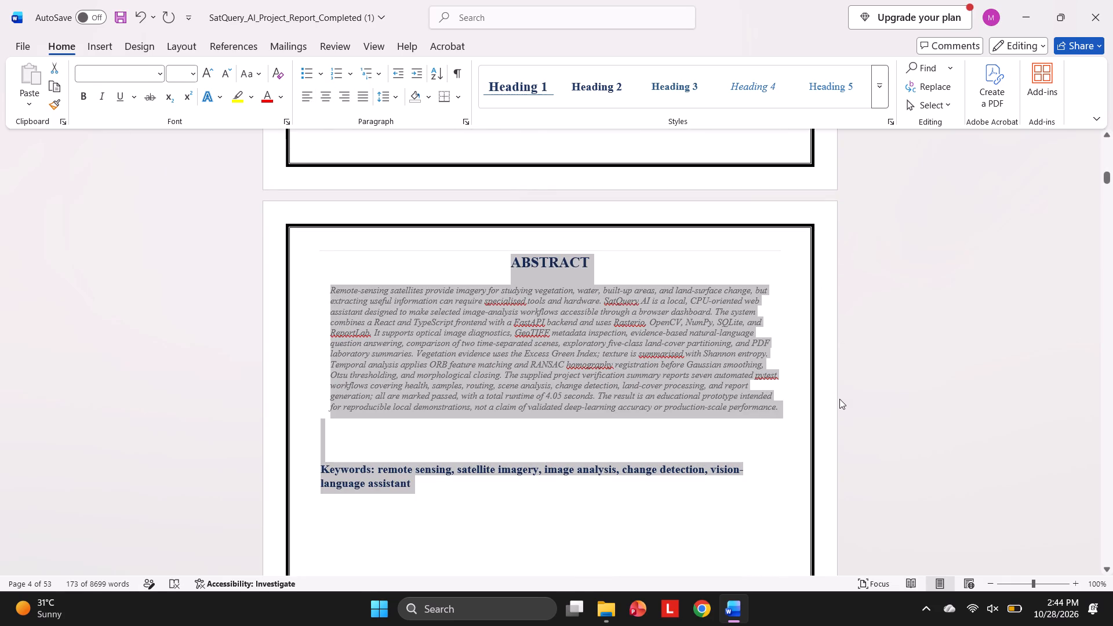
{"action": "left_click", "coordinate": [104, 101]}
{"action": "left_click", "coordinate": [104, 101]}
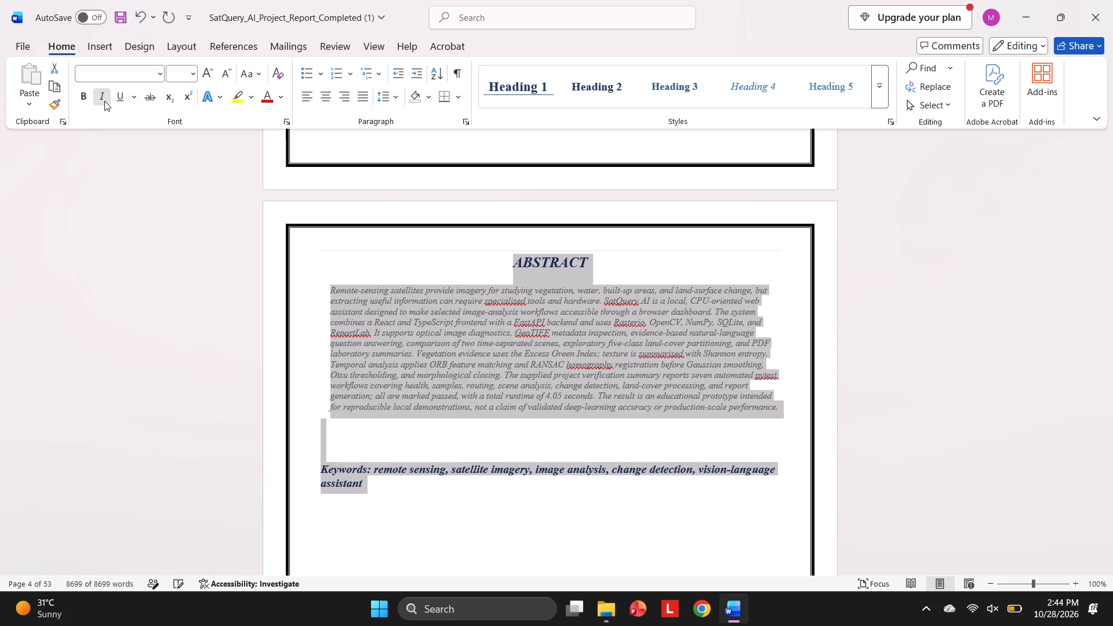
{"action": "left_click", "coordinate": [114, 205]}
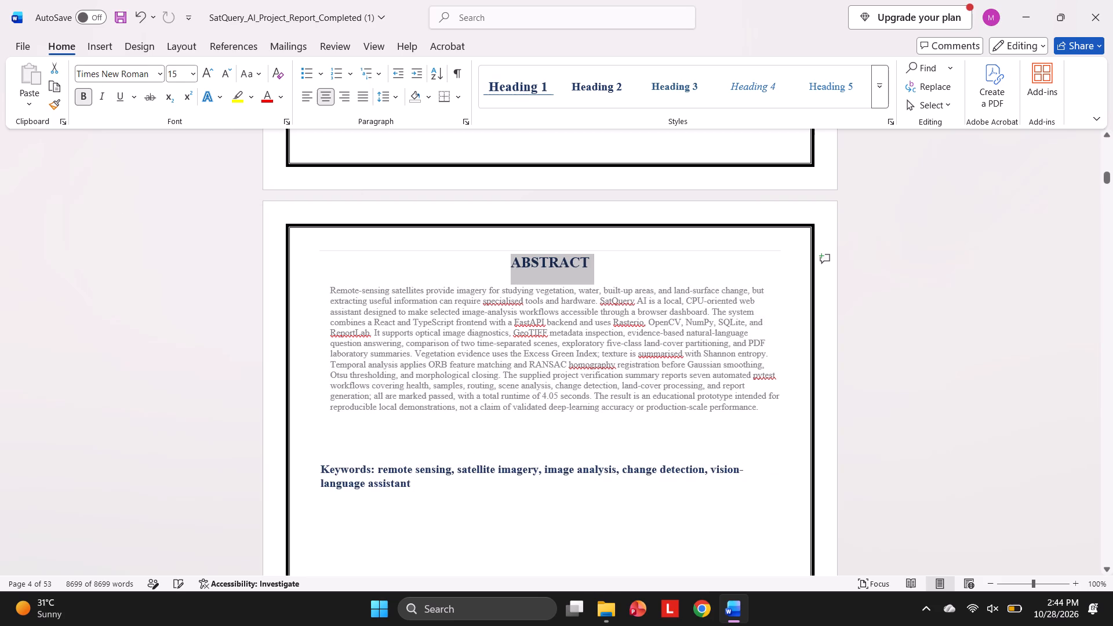
Review the report's pages at 90% zoom, from the Abstract and contents lists through the SRS, architecture and database chapters.
{"action": "scroll", "coordinate": [528, 299], "scroll_direction": "up", "scroll_amount": 7}
{"action": "scroll", "coordinate": [528, 299], "scroll_direction": "down", "scroll_amount": 17}
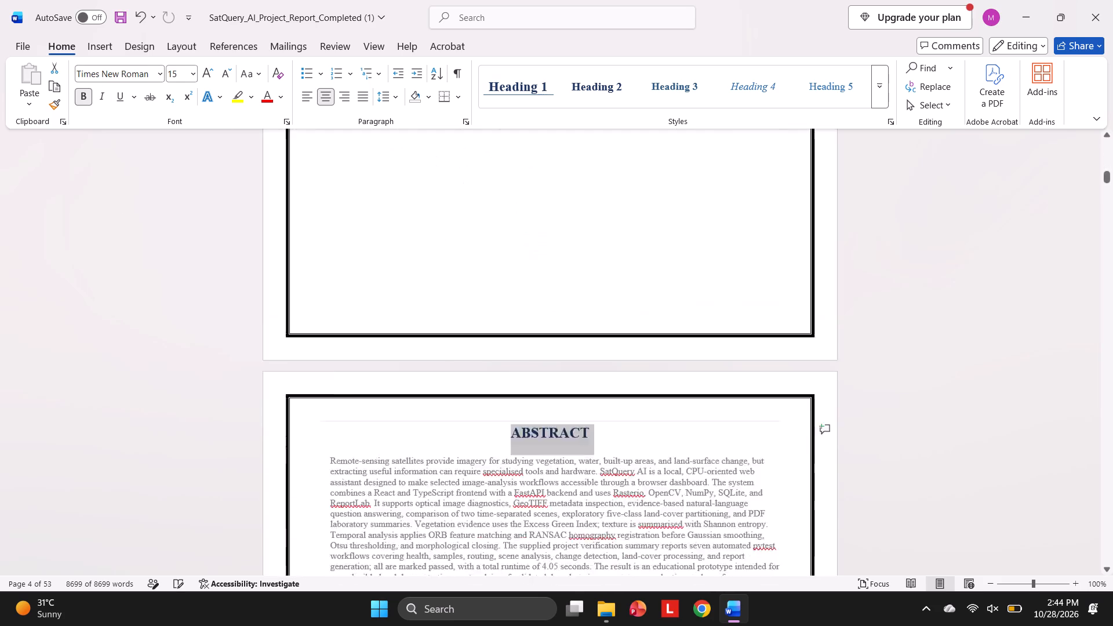
{"action": "scroll", "coordinate": [528, 299], "scroll_direction": "up", "scroll_amount": 4}
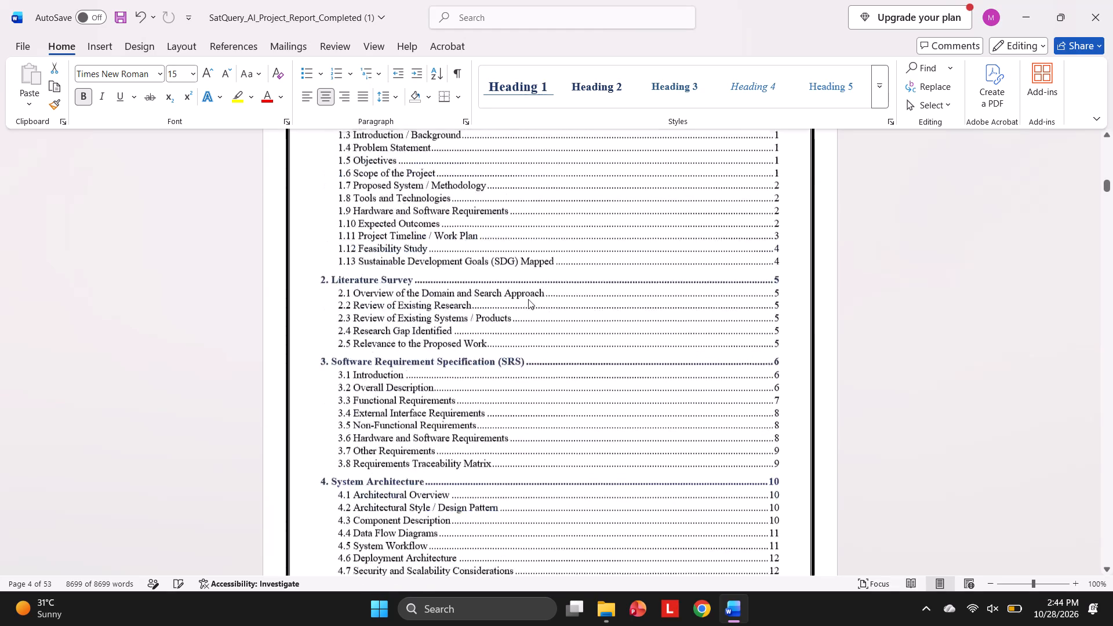
{"action": "scroll", "coordinate": [528, 299], "scroll_direction": "up", "scroll_amount": 1}
{"action": "scroll", "coordinate": [528, 299], "scroll_direction": "down", "scroll_amount": 6}
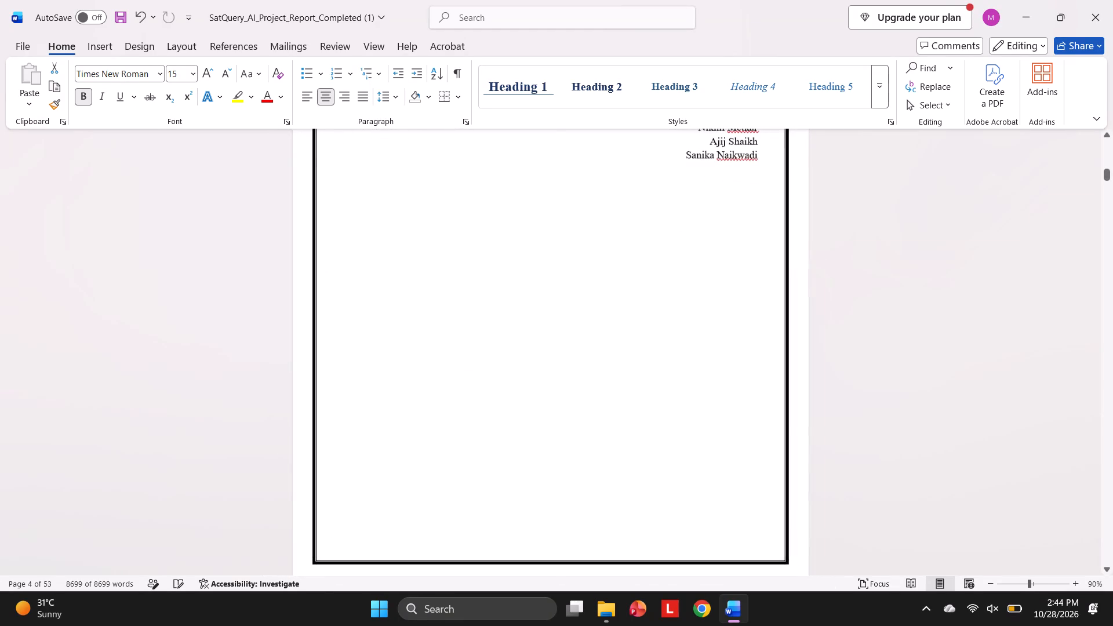
{"action": "scroll", "coordinate": [528, 299], "scroll_direction": "down", "scroll_amount": 3}
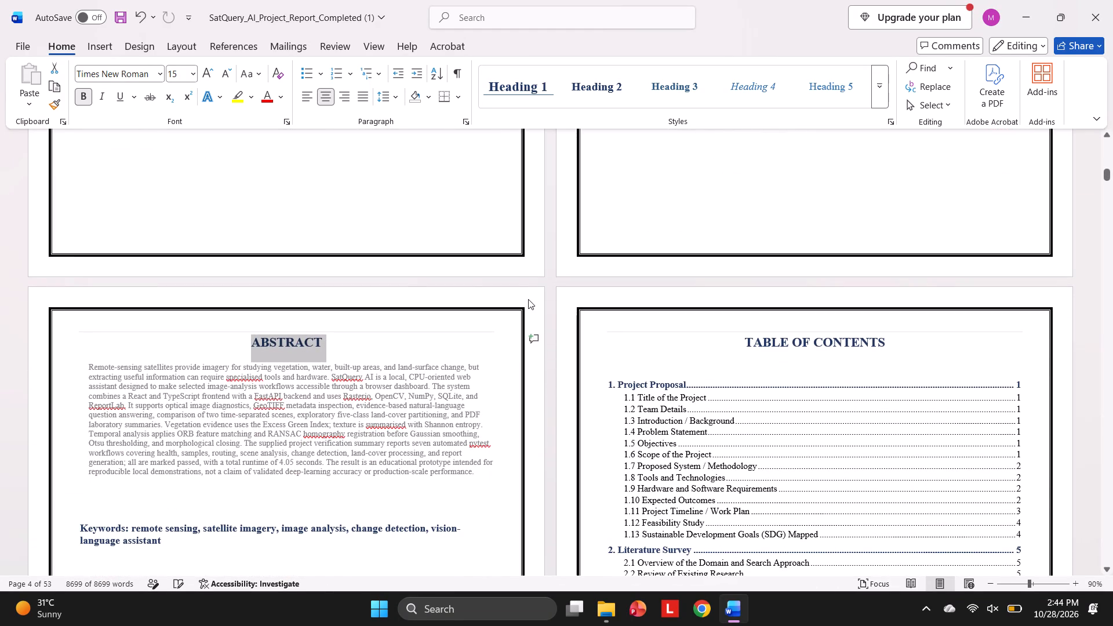
{"action": "scroll", "coordinate": [465, 508], "scroll_direction": "down", "scroll_amount": 13}
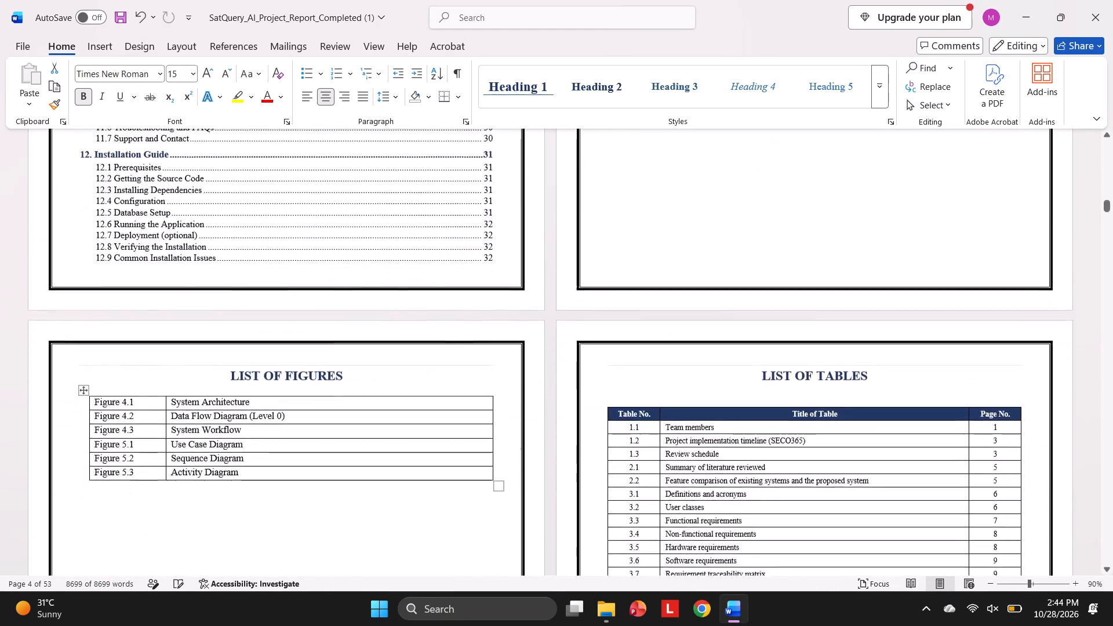
{"action": "scroll", "coordinate": [465, 508], "scroll_direction": "down", "scroll_amount": 20}
{"action": "scroll", "coordinate": [465, 508], "scroll_direction": "down", "scroll_amount": 20}
{"action": "scroll", "coordinate": [465, 508], "scroll_direction": "down", "scroll_amount": 20}
{"action": "scroll", "coordinate": [465, 508], "scroll_direction": "down", "scroll_amount": 1}
{"action": "scroll", "coordinate": [465, 508], "scroll_direction": "up", "scroll_amount": 1}
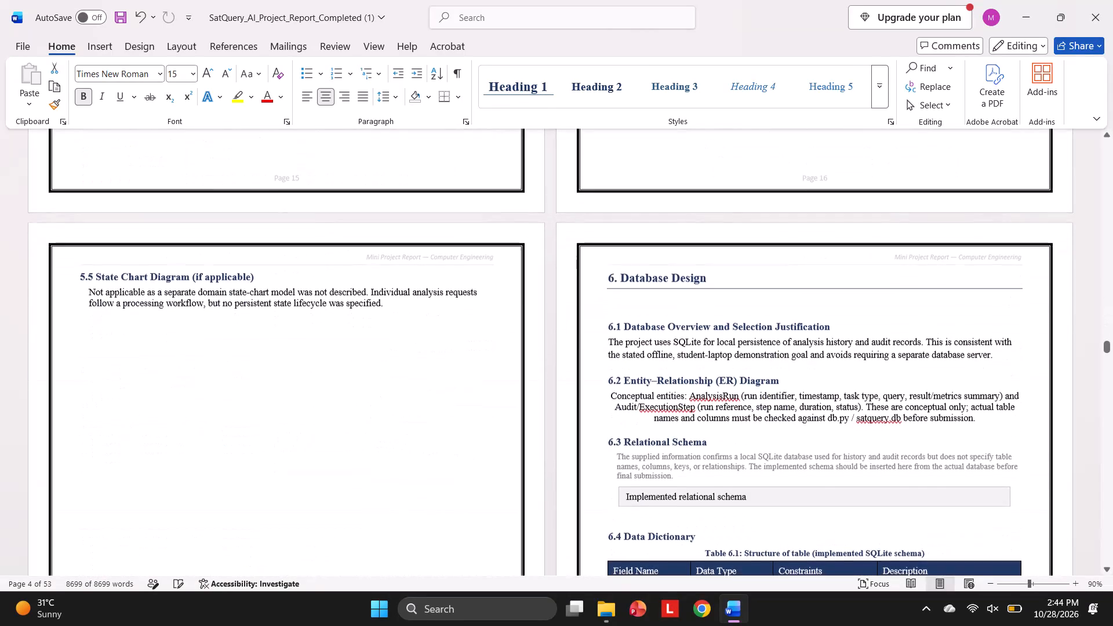
{"action": "scroll", "coordinate": [465, 508], "scroll_direction": "up", "scroll_amount": 5}
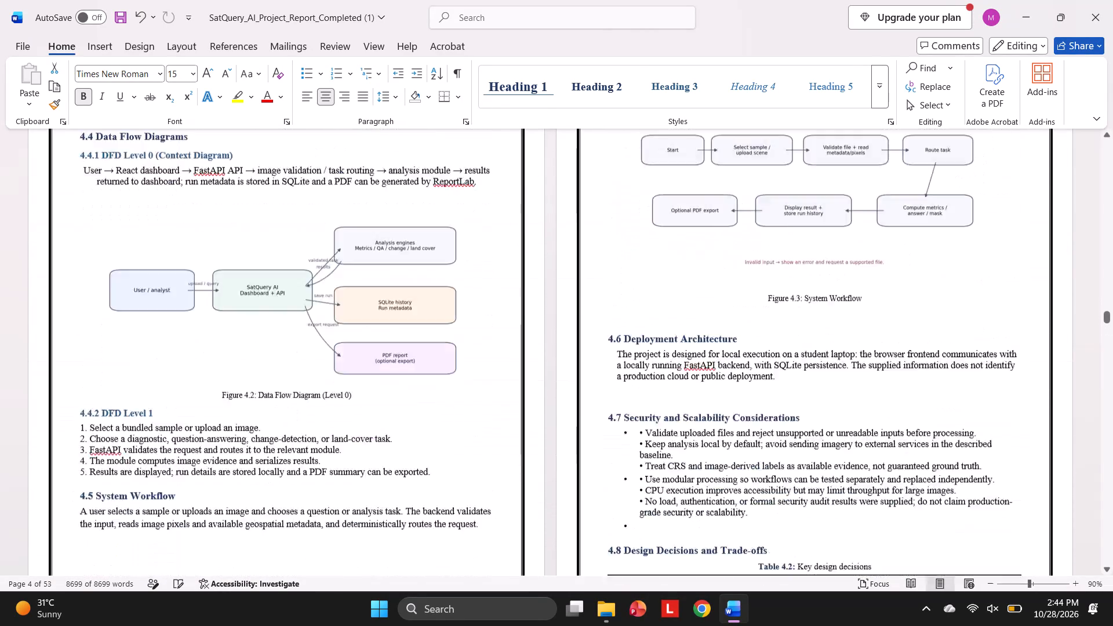
{"action": "scroll", "coordinate": [465, 508], "scroll_direction": "up", "scroll_amount": 5}
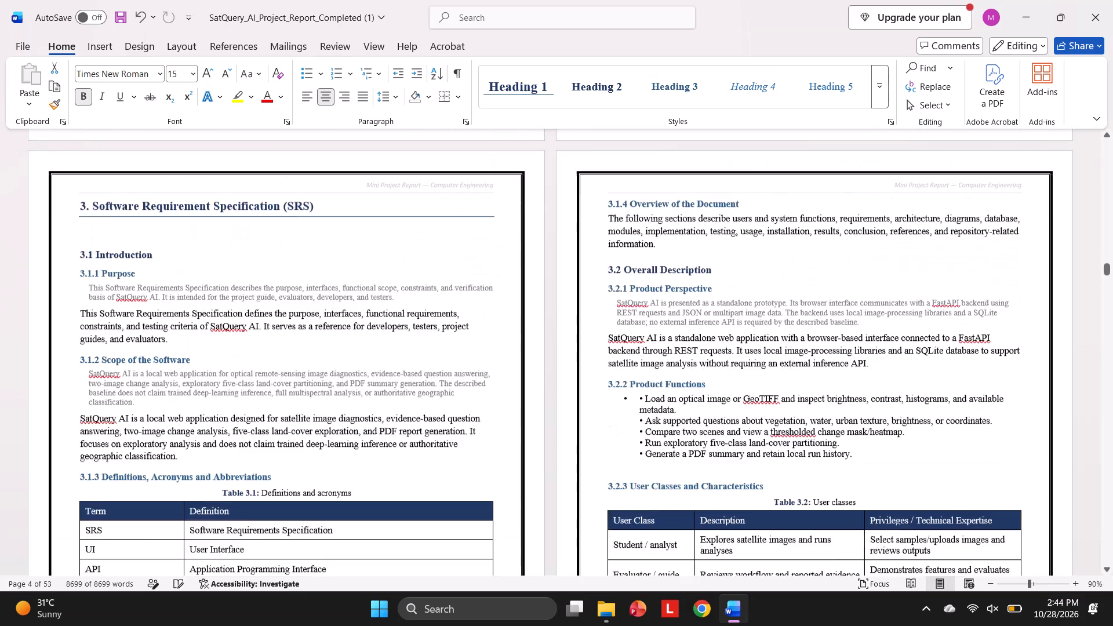
{"action": "scroll", "coordinate": [465, 508], "scroll_direction": "up", "scroll_amount": 1}
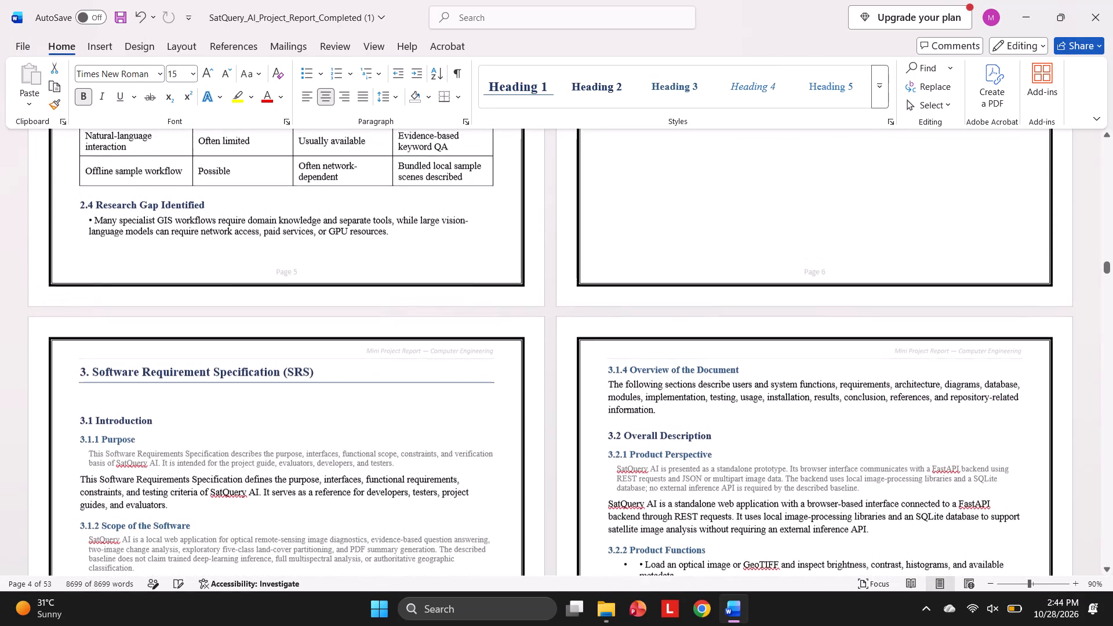
{"action": "scroll", "coordinate": [465, 508], "scroll_direction": "up", "scroll_amount": 2}
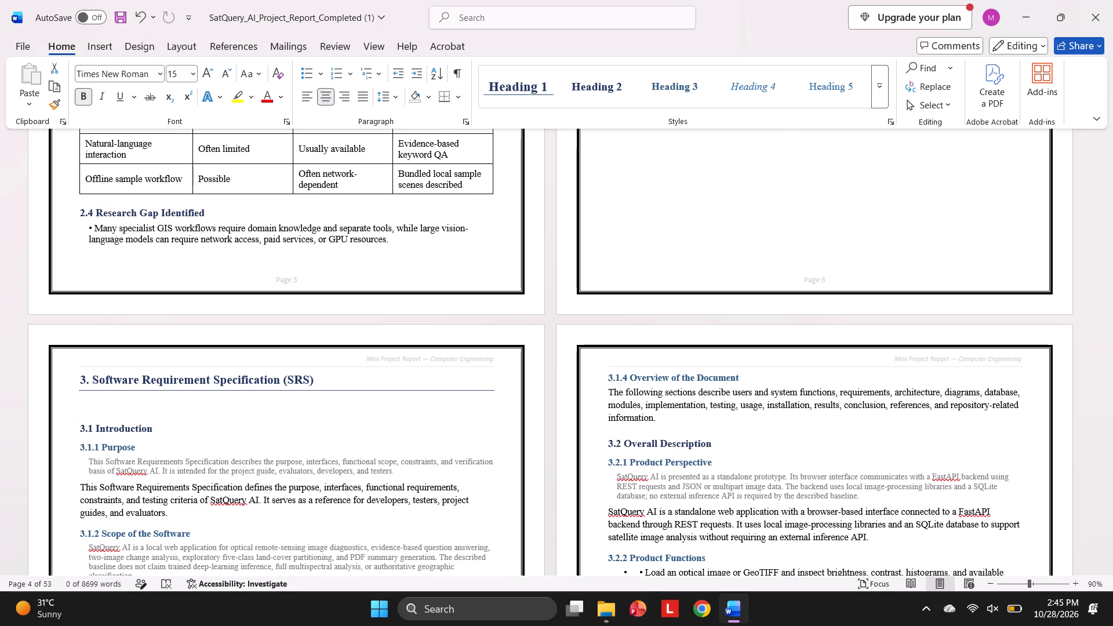
Review the report from the SRS chapter through the architecture, UML, database and module chapters, checking their formatting.
{"action": "scroll", "coordinate": [477, 468], "scroll_direction": "down", "scroll_amount": 3}
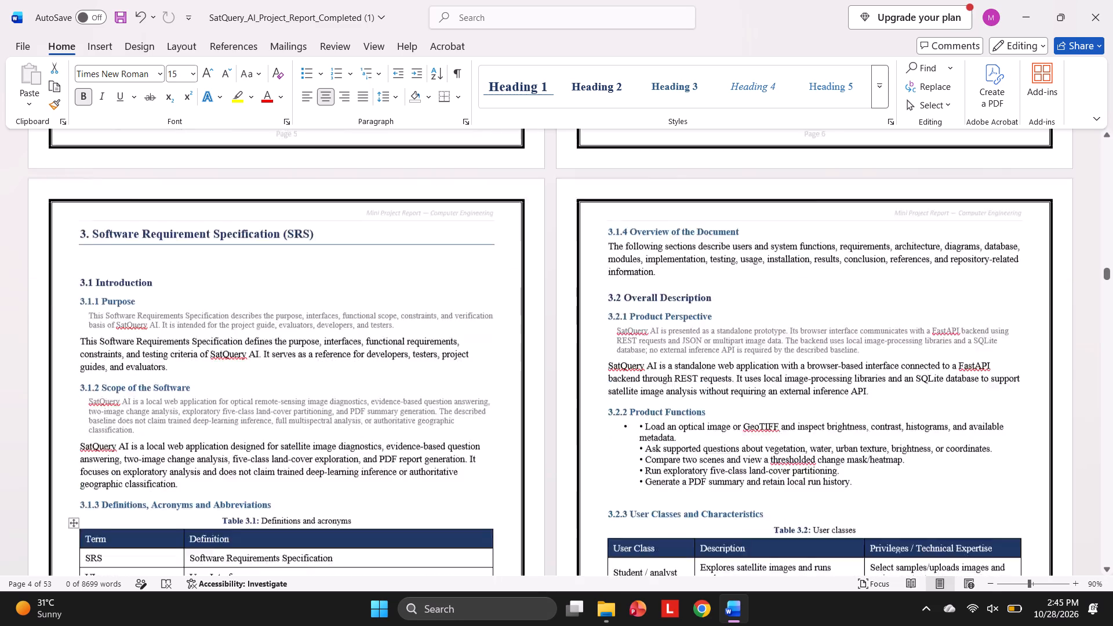
{"action": "scroll", "coordinate": [477, 468], "scroll_direction": "down", "scroll_amount": 8}
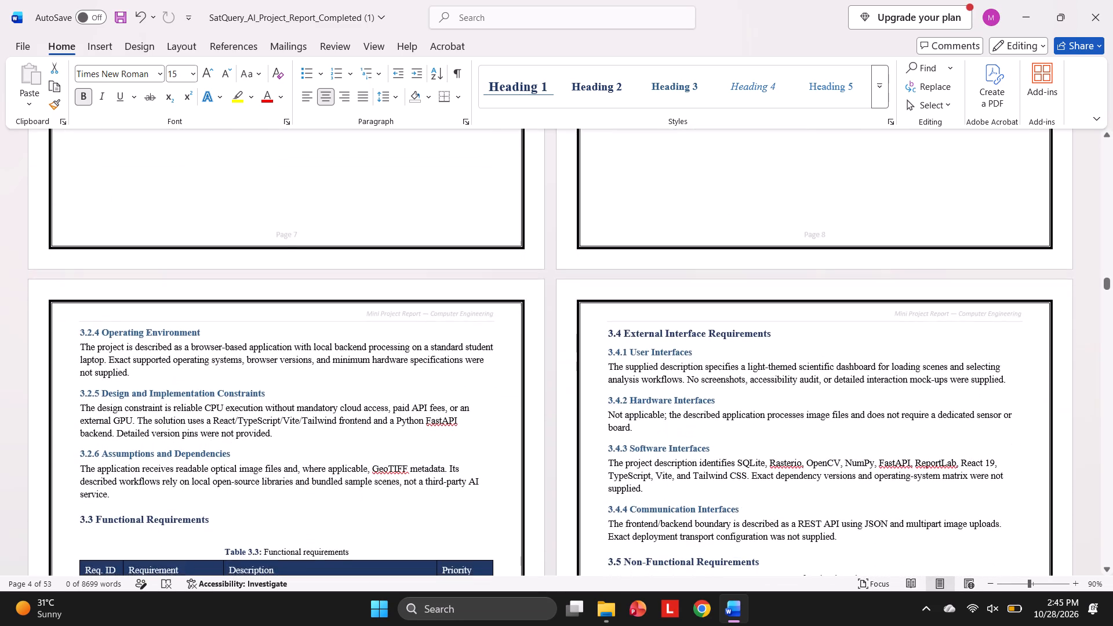
{"action": "scroll", "coordinate": [477, 468], "scroll_direction": "down", "scroll_amount": 5}
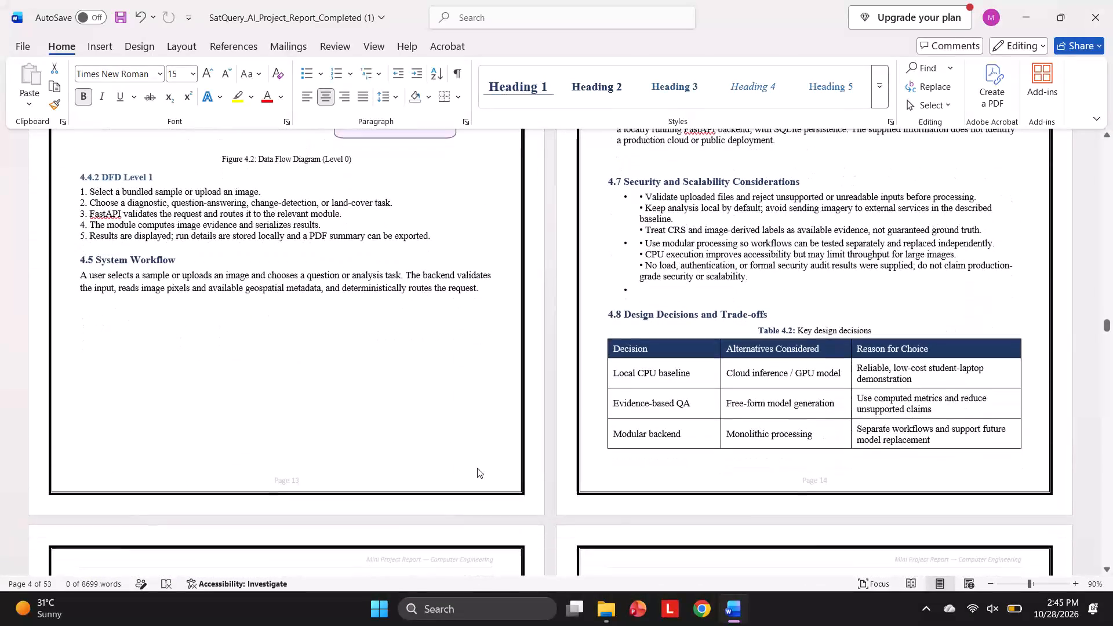
{"action": "scroll", "coordinate": [477, 468], "scroll_direction": "down", "scroll_amount": 4}
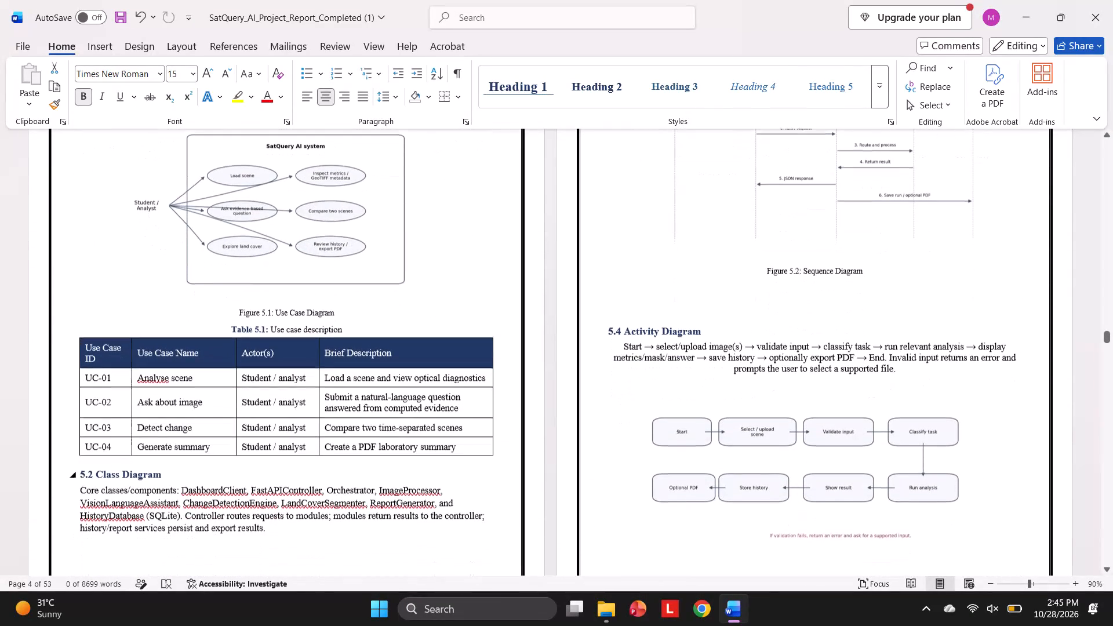
{"action": "scroll", "coordinate": [477, 468], "scroll_direction": "down", "scroll_amount": 3}
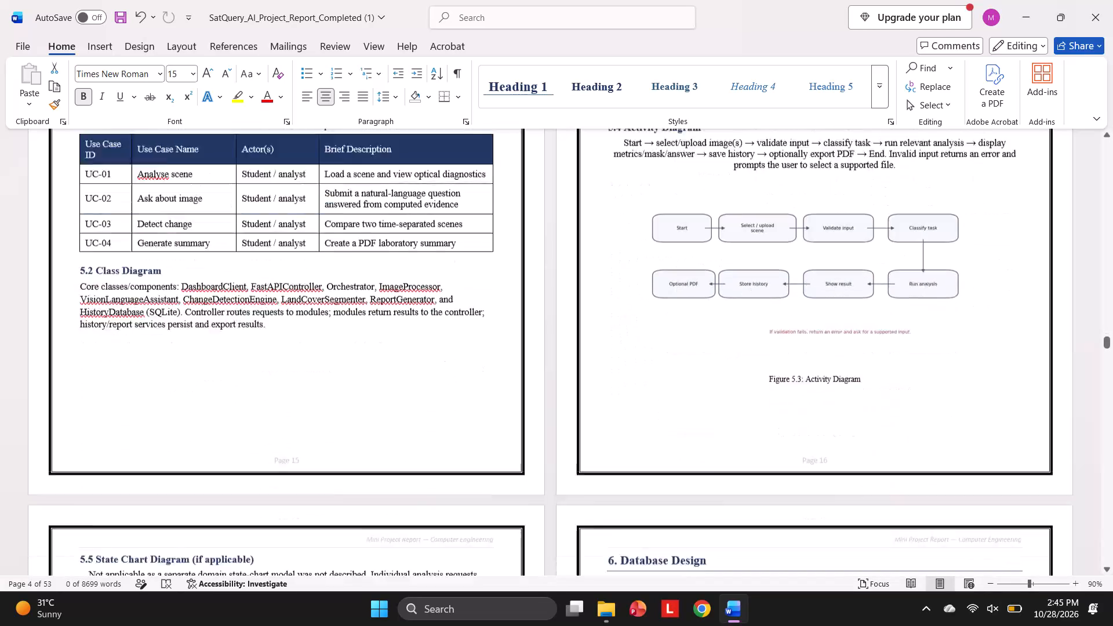
{"action": "scroll", "coordinate": [477, 468], "scroll_direction": "down", "scroll_amount": 3}
{"action": "scroll", "coordinate": [477, 468], "scroll_direction": "up", "scroll_amount": 2}
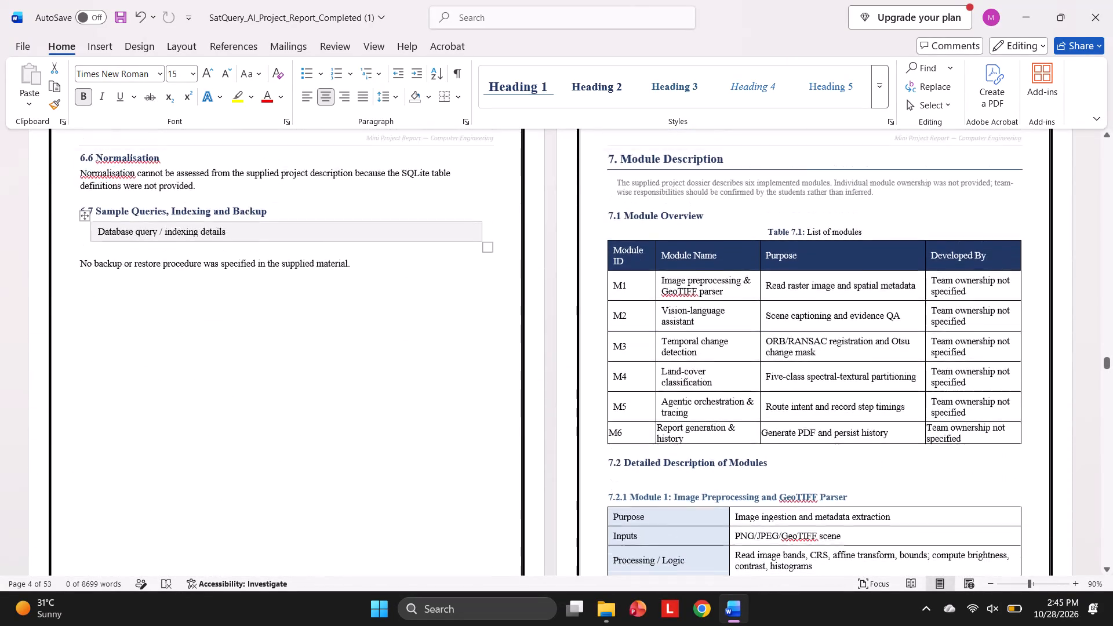
{"action": "scroll", "coordinate": [477, 468], "scroll_direction": "up", "scroll_amount": 1}
{"action": "scroll", "coordinate": [477, 468], "scroll_direction": "down", "scroll_amount": 8}
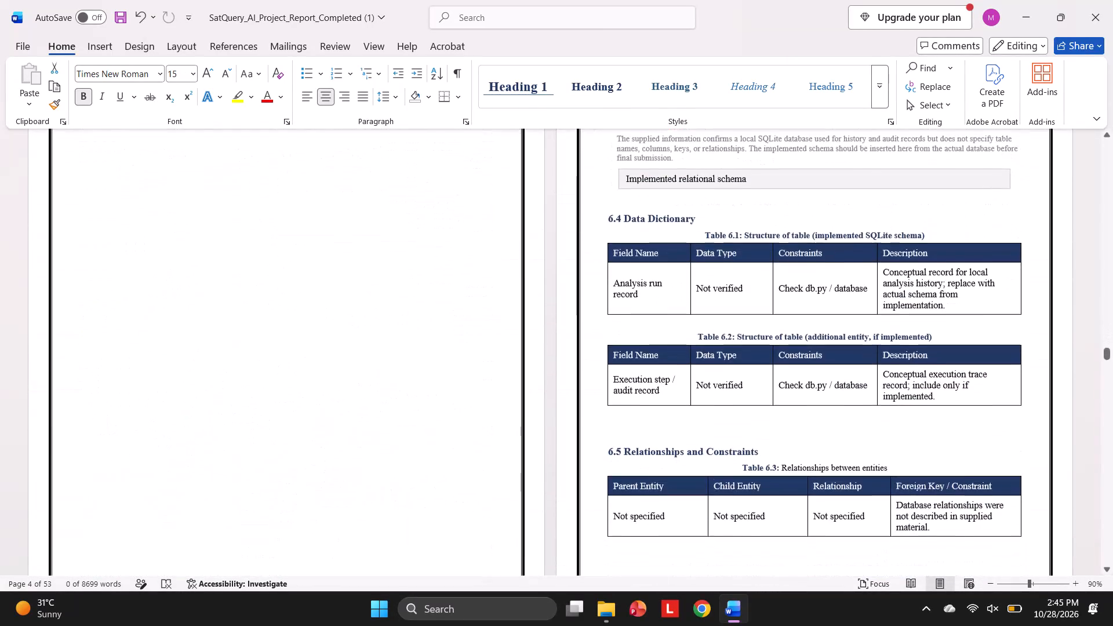
Recheck the List of Figures, List of Tables, the introductory chapter and the start of the Literature Survey.
{"action": "scroll", "coordinate": [477, 468], "scroll_direction": "up", "scroll_amount": 2}
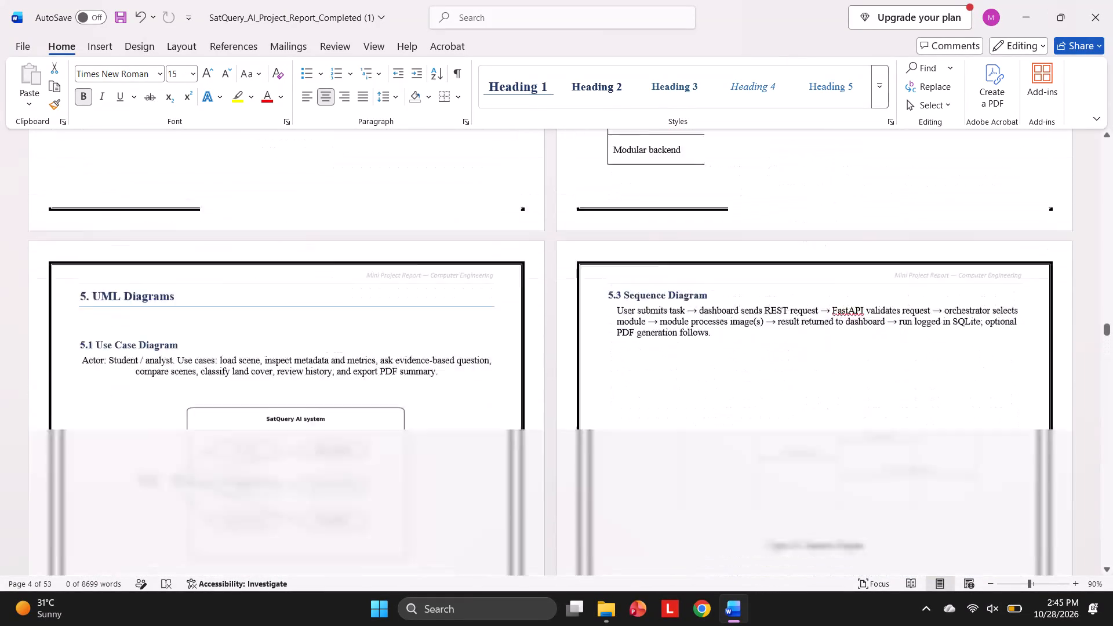
{"action": "scroll", "coordinate": [477, 468], "scroll_direction": "up", "scroll_amount": 5}
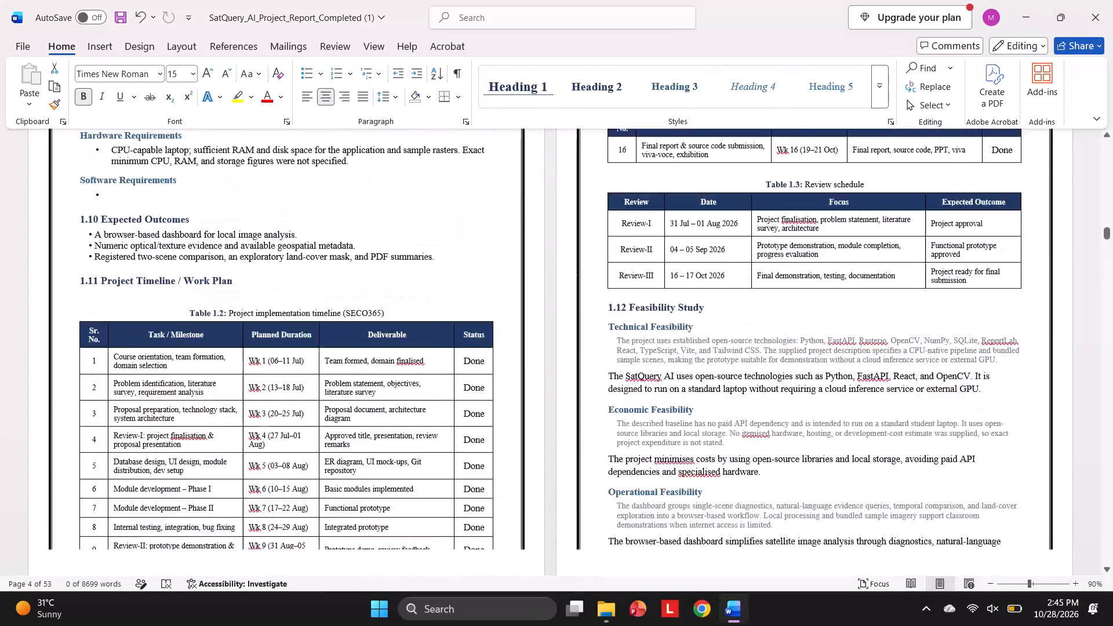
{"action": "scroll", "coordinate": [477, 468], "scroll_direction": "up", "scroll_amount": 3}
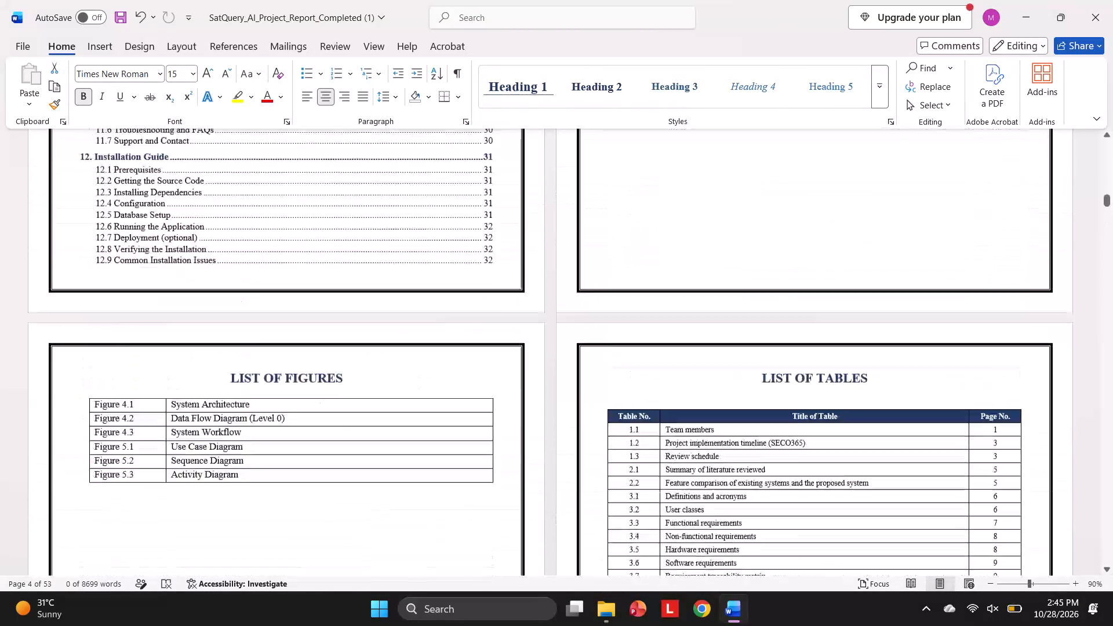
{"action": "scroll", "coordinate": [477, 468], "scroll_direction": "down", "scroll_amount": 5}
{"action": "scroll", "coordinate": [477, 468], "scroll_direction": "up", "scroll_amount": 1}
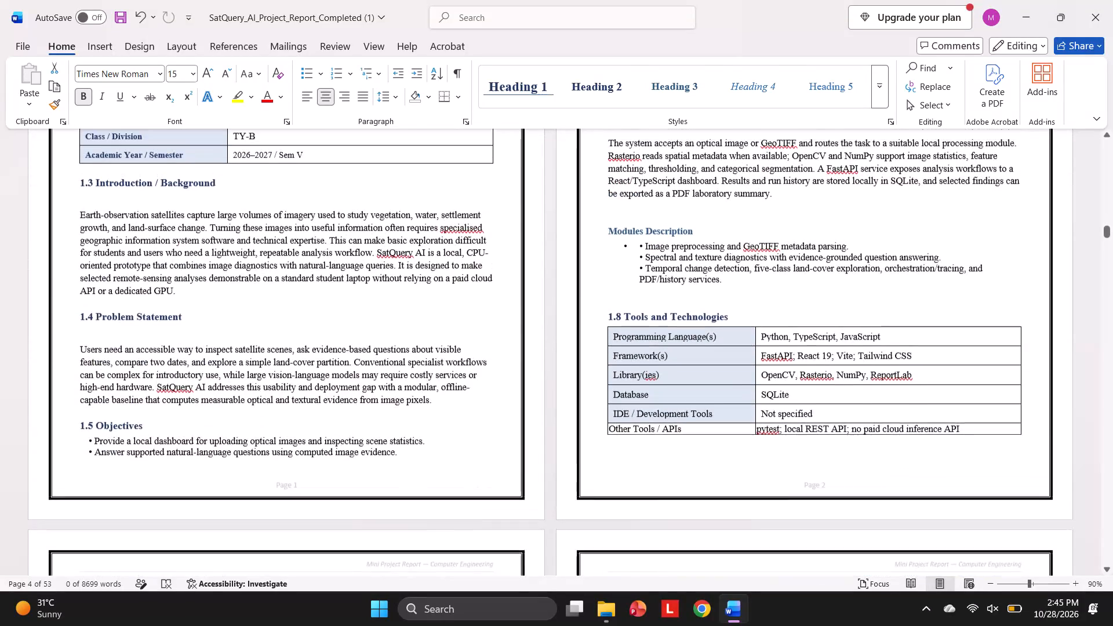
{"action": "scroll", "coordinate": [477, 468], "scroll_direction": "up", "scroll_amount": 2}
{"action": "scroll", "coordinate": [477, 468], "scroll_direction": "down", "scroll_amount": 3}
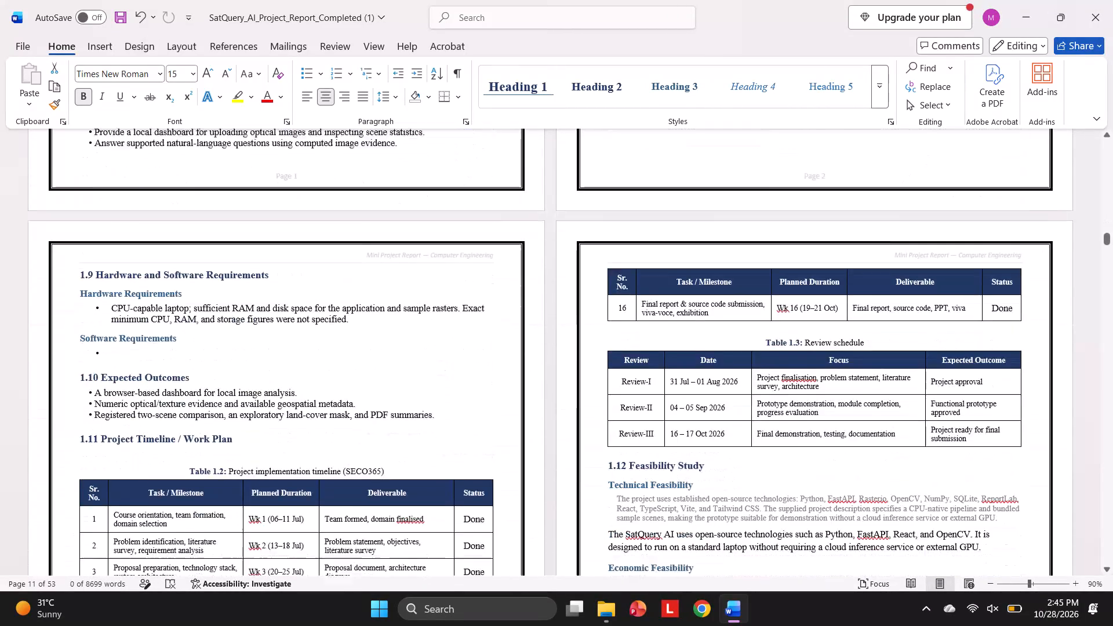
{"action": "scroll", "coordinate": [477, 468], "scroll_direction": "down", "scroll_amount": 3}
{"action": "scroll", "coordinate": [477, 468], "scroll_direction": "down", "scroll_amount": 20}
{"action": "scroll", "coordinate": [477, 468], "scroll_direction": "down", "scroll_amount": 6}
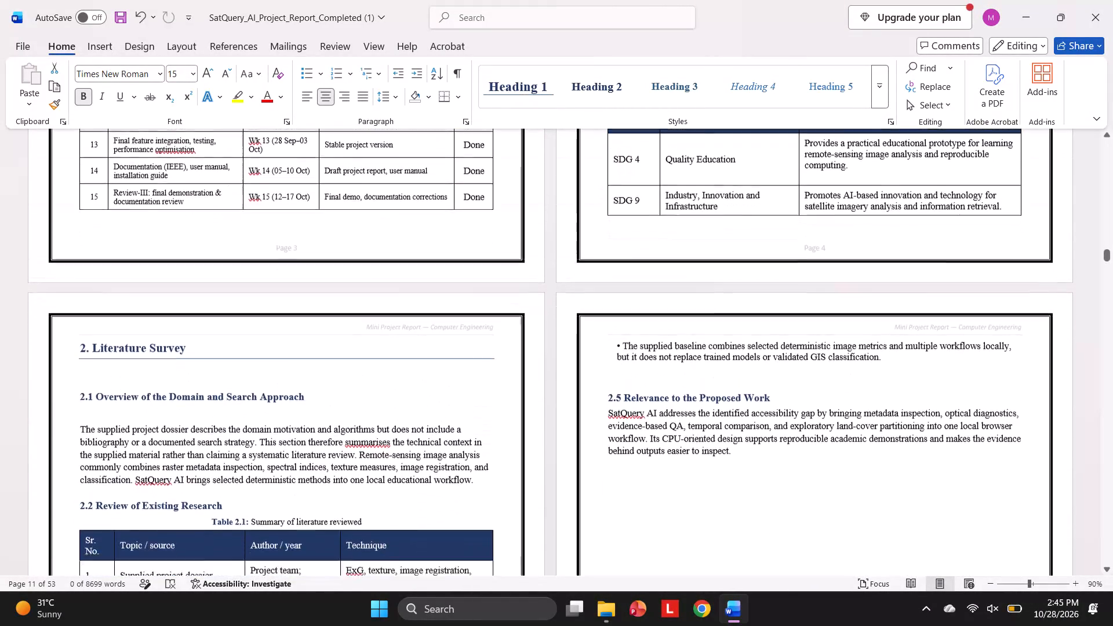
Review the report's remaining chapters through the participation certificates and back to the Screenshots chapter, checking for incomplete content.
{"action": "scroll", "coordinate": [477, 468], "scroll_direction": "down", "scroll_amount": 16}
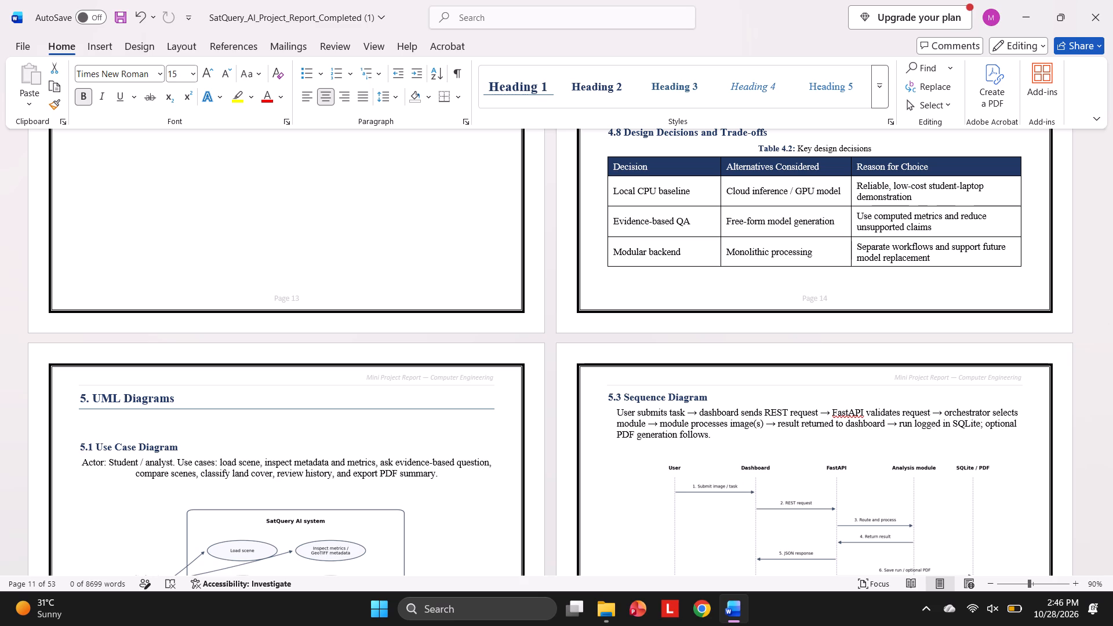
{"action": "scroll", "coordinate": [477, 468], "scroll_direction": "down", "scroll_amount": 18}
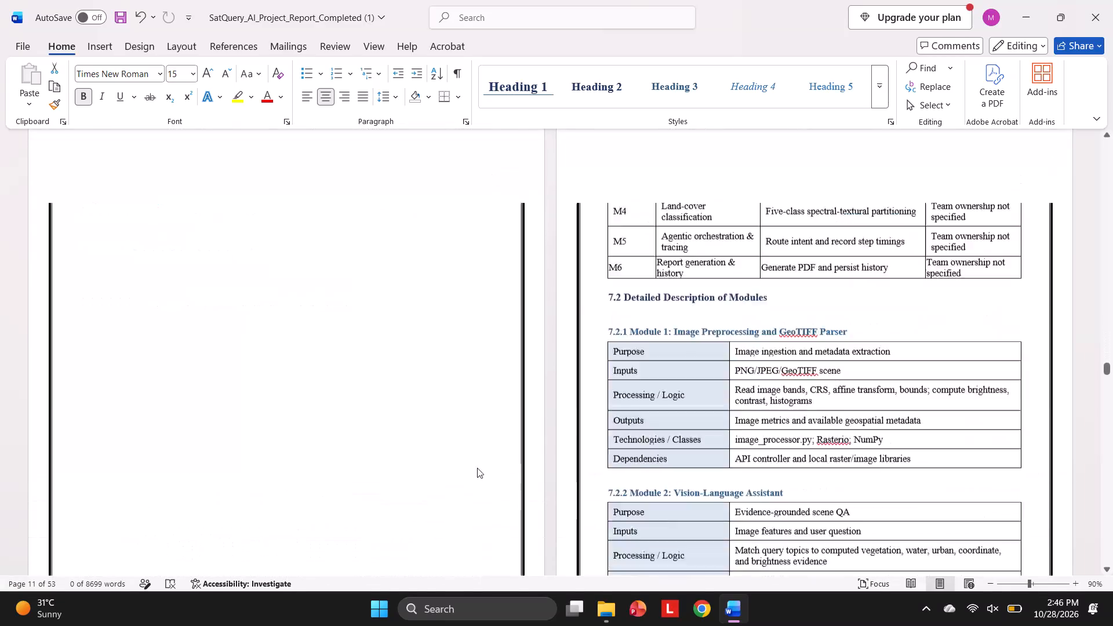
{"action": "scroll", "coordinate": [477, 468], "scroll_direction": "down", "scroll_amount": 20}
{"action": "scroll", "coordinate": [477, 468], "scroll_direction": "down", "scroll_amount": 20}
{"action": "scroll", "coordinate": [477, 468], "scroll_direction": "down", "scroll_amount": 19}
{"action": "scroll", "coordinate": [477, 468], "scroll_direction": "up", "scroll_amount": 1}
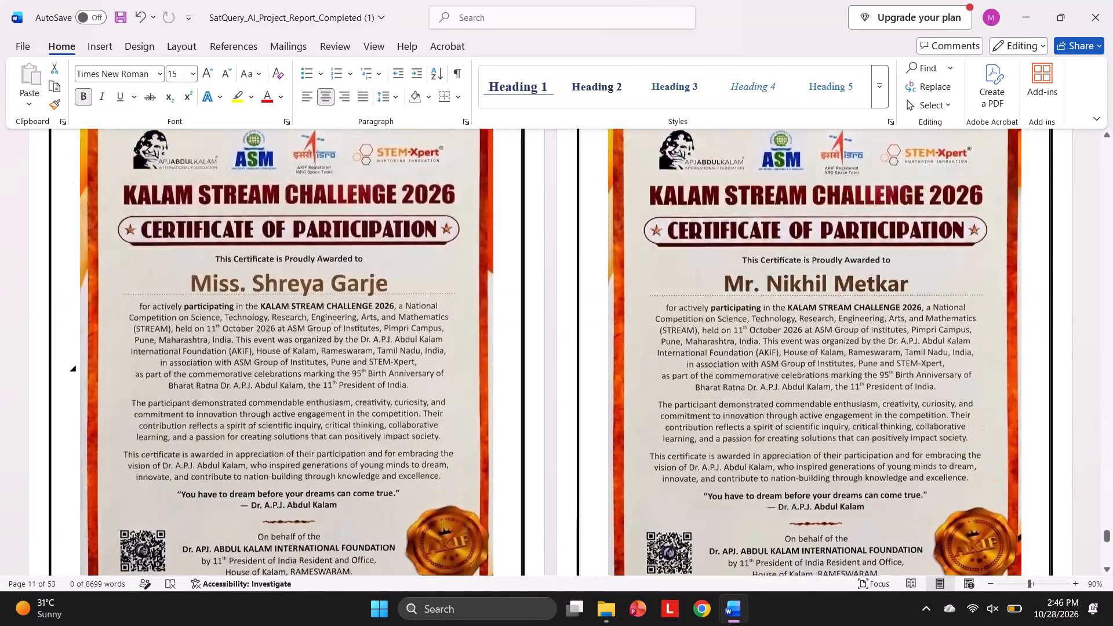
{"action": "scroll", "coordinate": [477, 468], "scroll_direction": "up", "scroll_amount": 5}
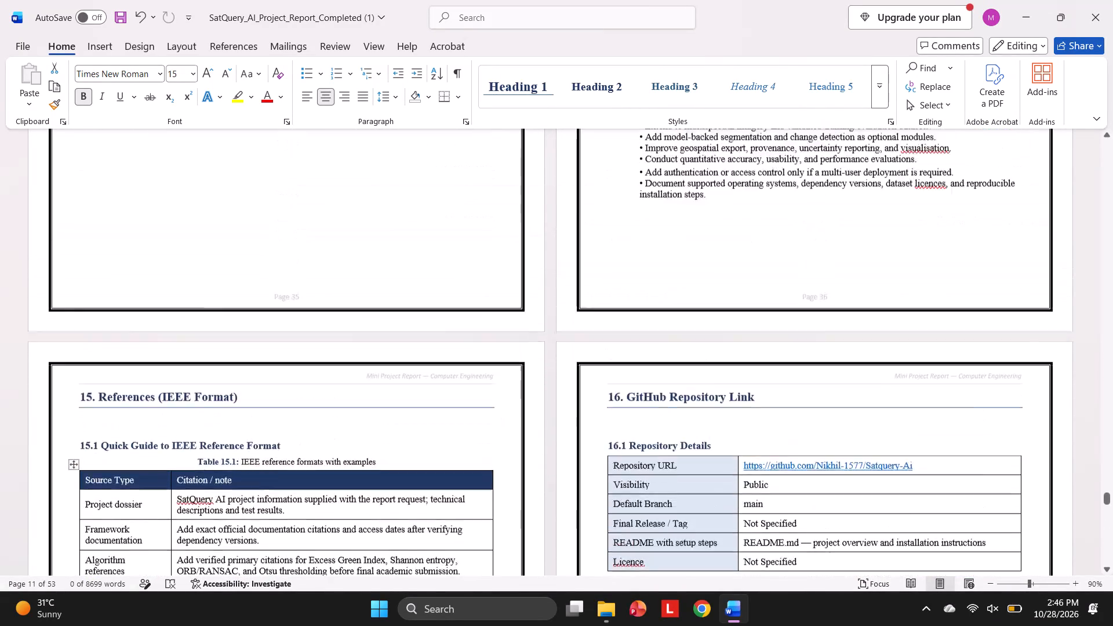
{"action": "scroll", "coordinate": [477, 468], "scroll_direction": "up", "scroll_amount": 4}
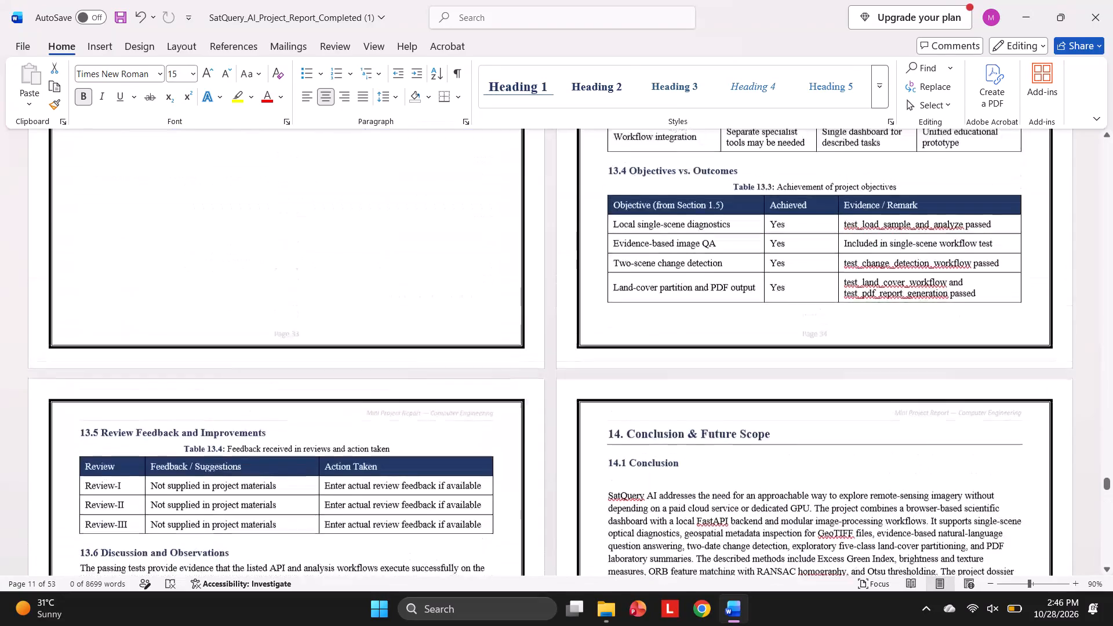
{"action": "scroll", "coordinate": [477, 468], "scroll_direction": "up", "scroll_amount": 4}
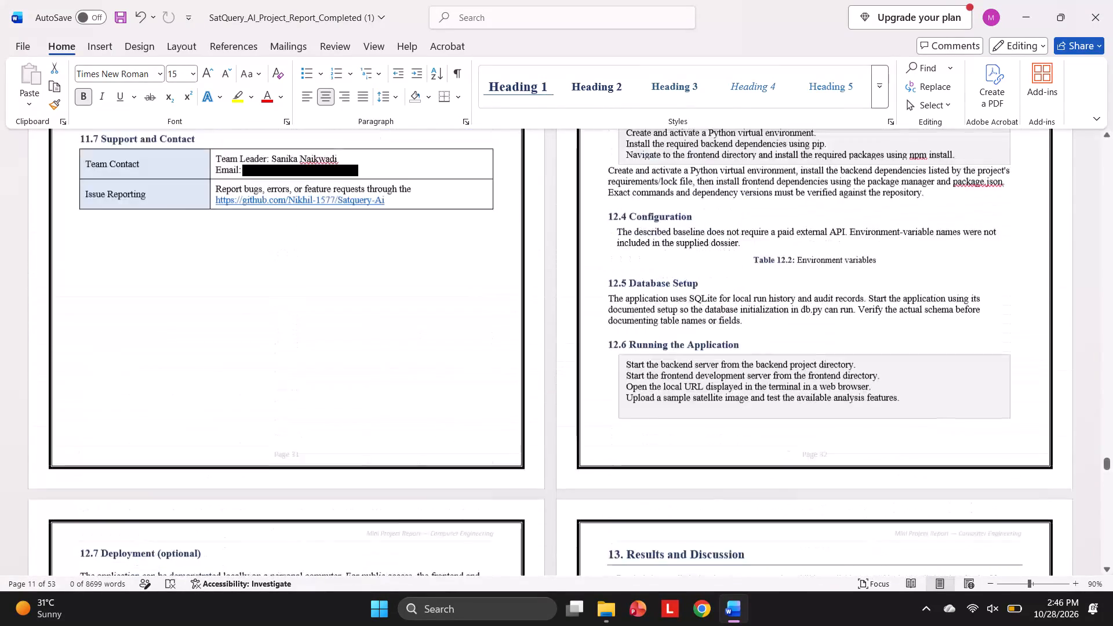
{"action": "scroll", "coordinate": [477, 468], "scroll_direction": "up", "scroll_amount": 2}
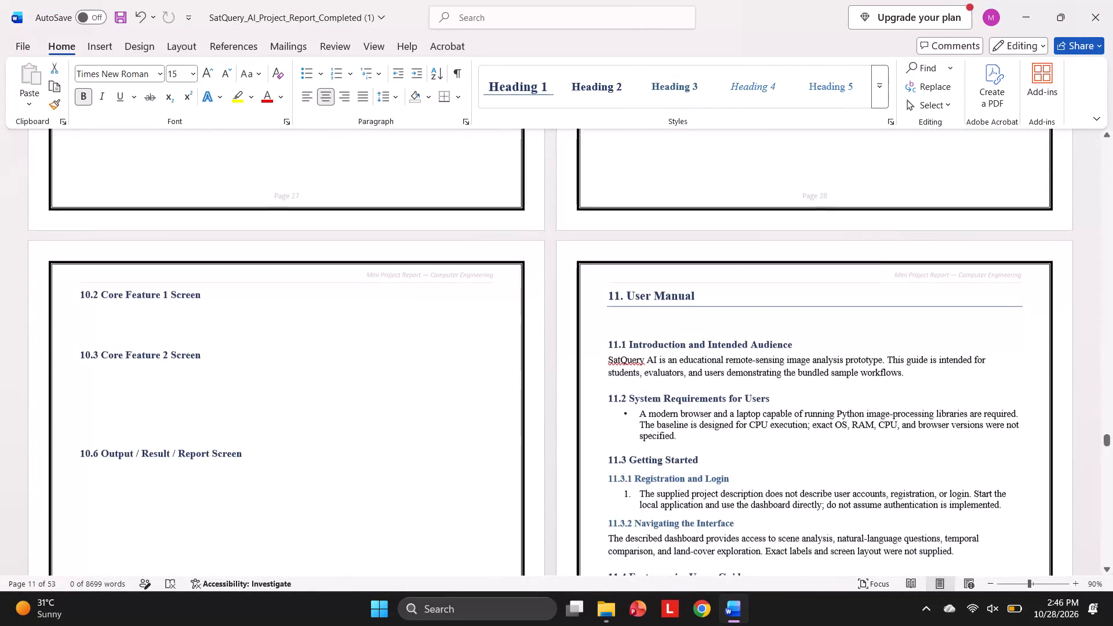
{"action": "scroll", "coordinate": [423, 470], "scroll_direction": "up", "scroll_amount": 2}
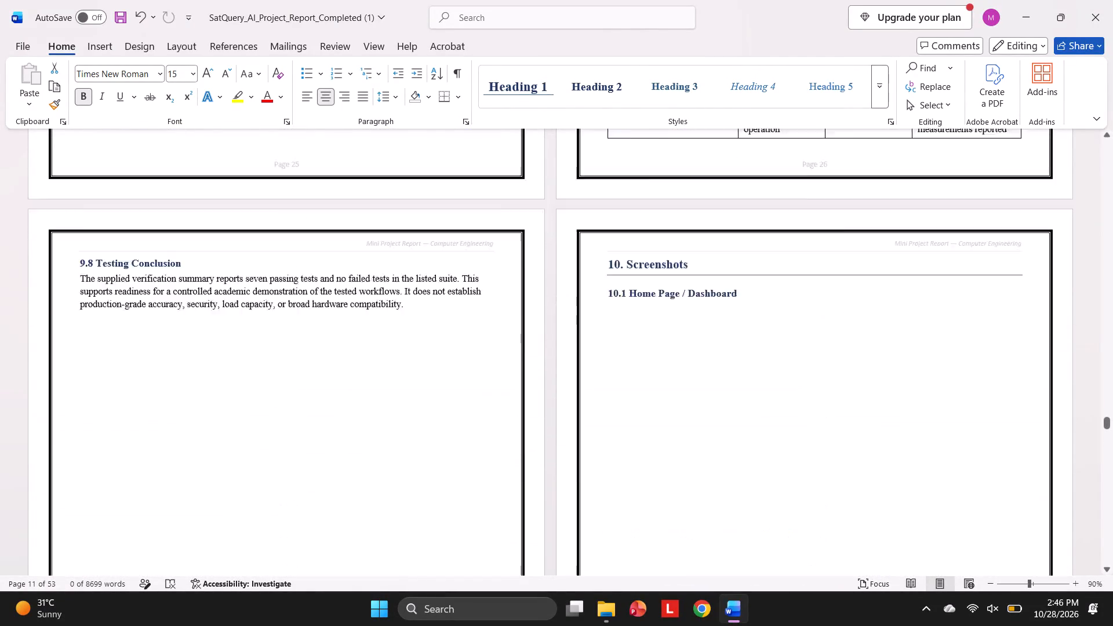
{"action": "scroll", "coordinate": [423, 470], "scroll_direction": "down", "scroll_amount": 3}
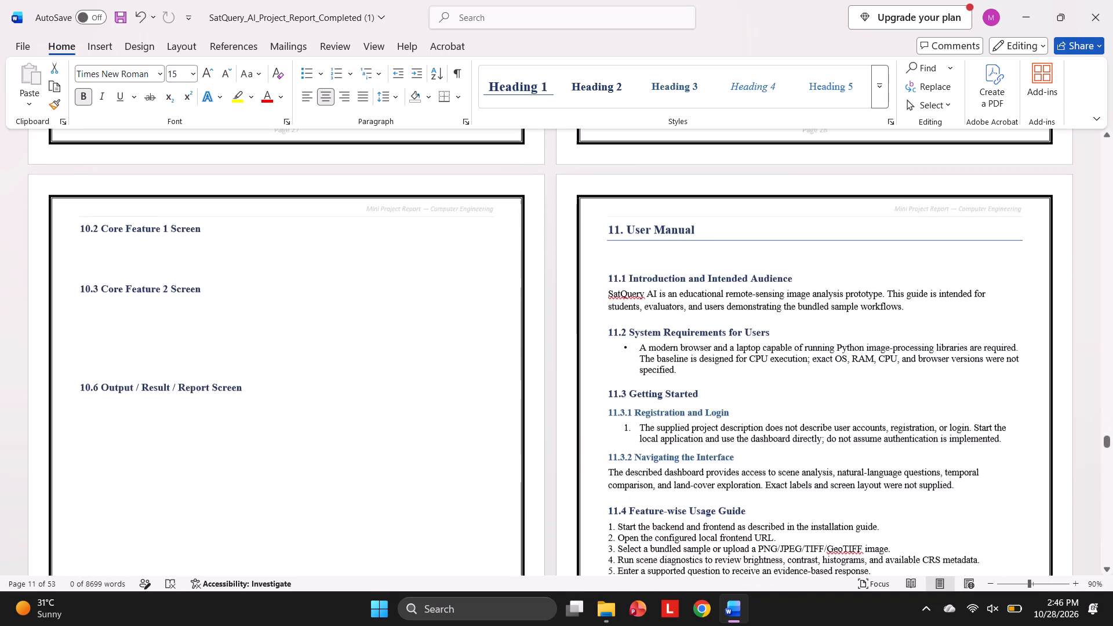
{"action": "scroll", "coordinate": [423, 470], "scroll_direction": "up", "scroll_amount": 1}
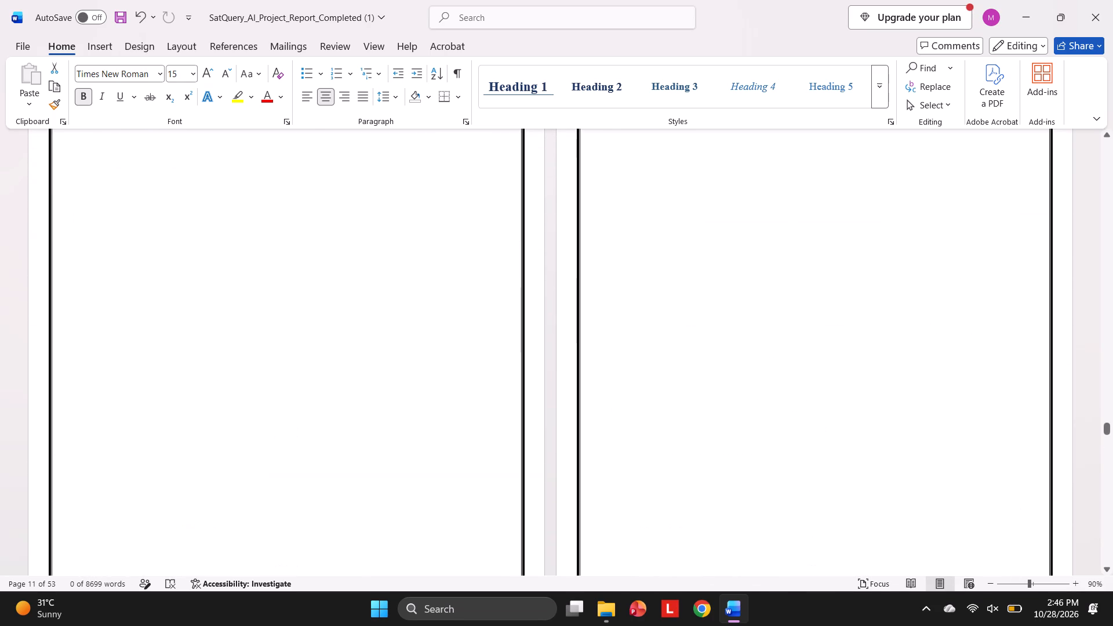
{"action": "left_click", "coordinate": [842, 458]}
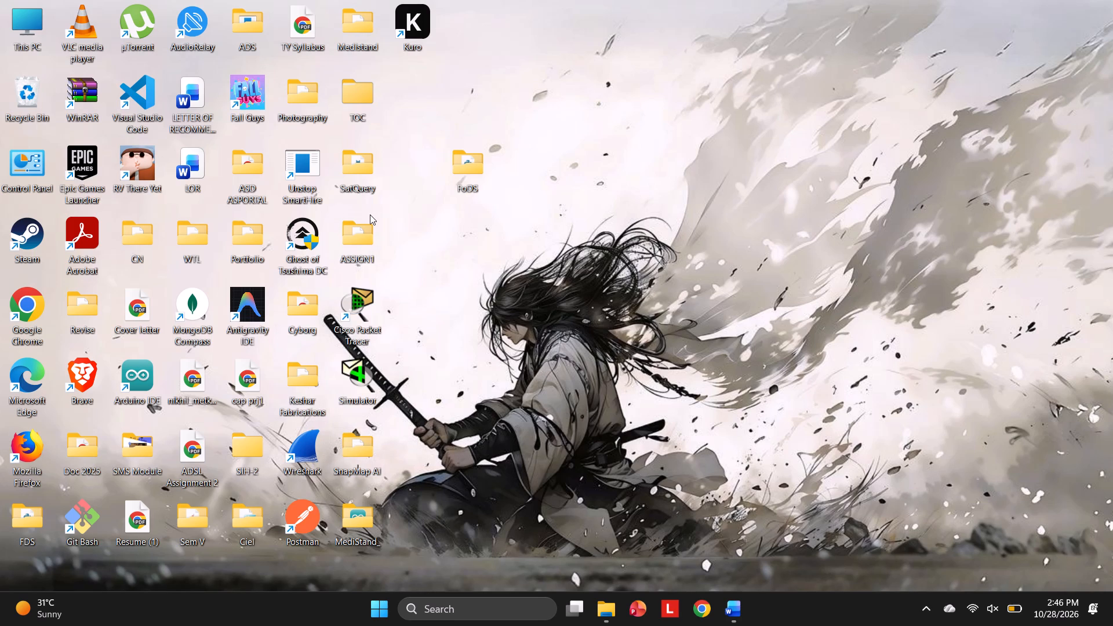
Open the SatQuery project folder from the desktop.
{"action": "double_click", "coordinate": [358, 150]}
Open a terminal in the SatQuery folder and run "code ." to load the project in Visual Studio Code.
{"action": "right_click", "coordinate": [380, 346]}
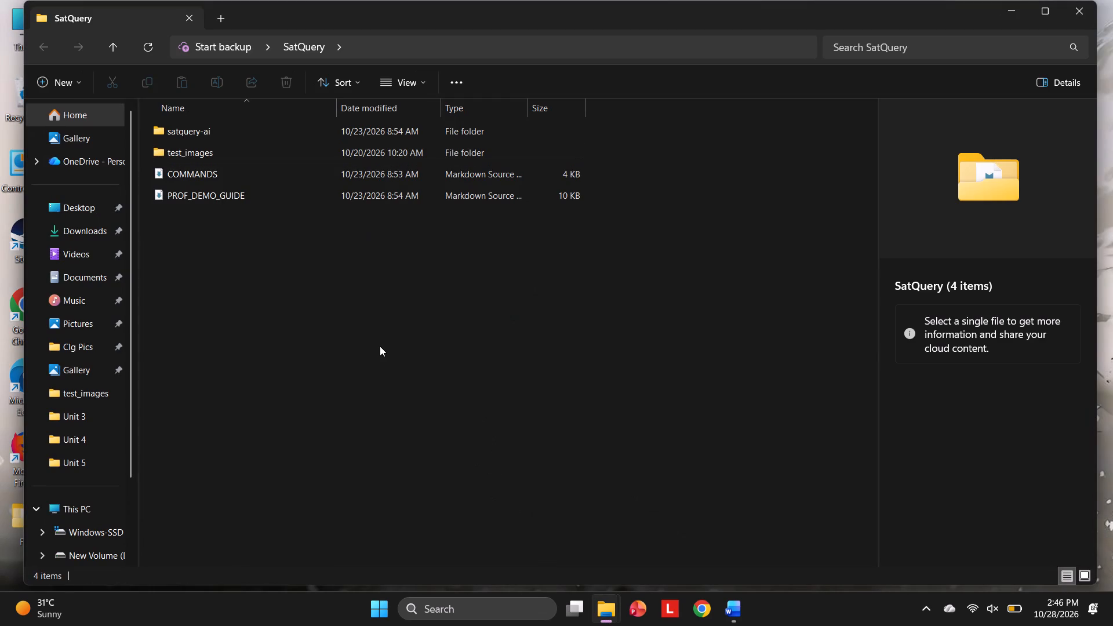
{"action": "left_click", "coordinate": [464, 297]}
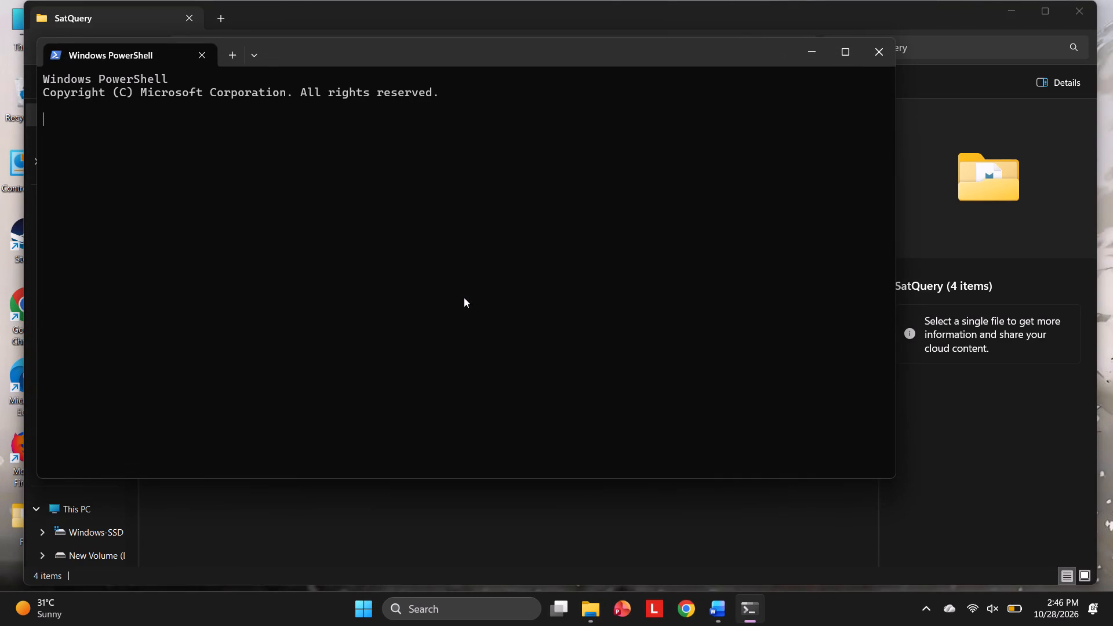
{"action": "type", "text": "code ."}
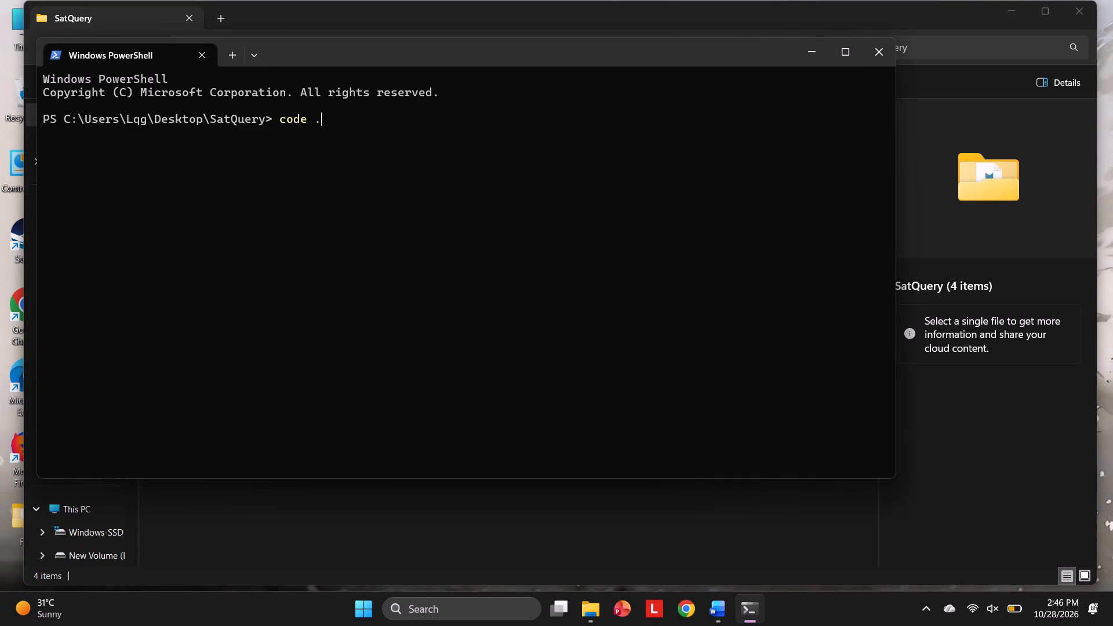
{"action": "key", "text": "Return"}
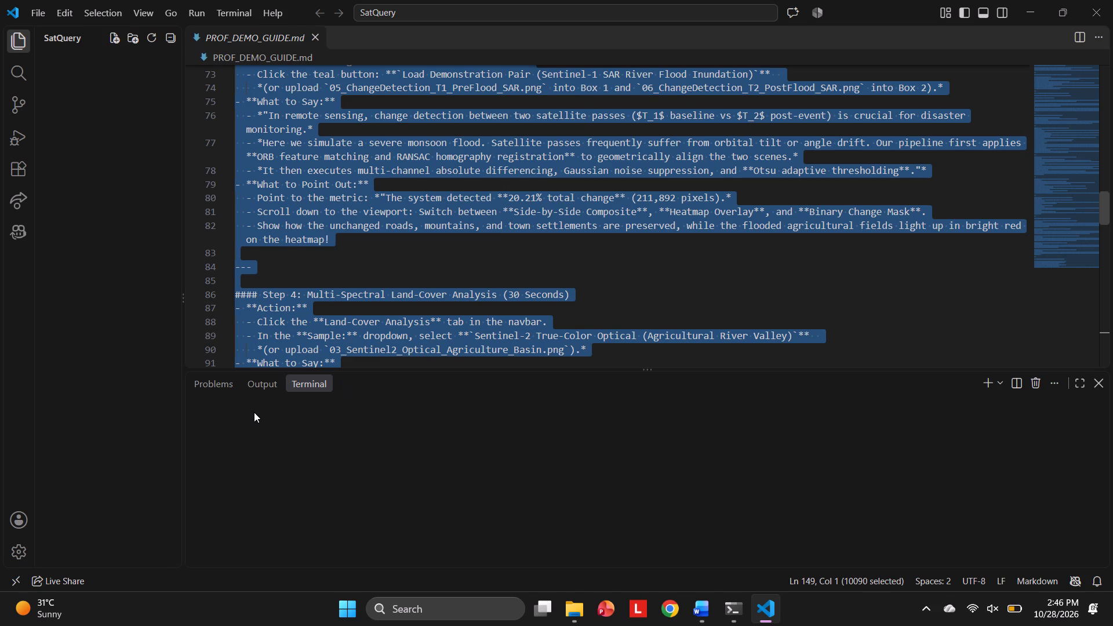
{"action": "left_click", "coordinate": [254, 412]}
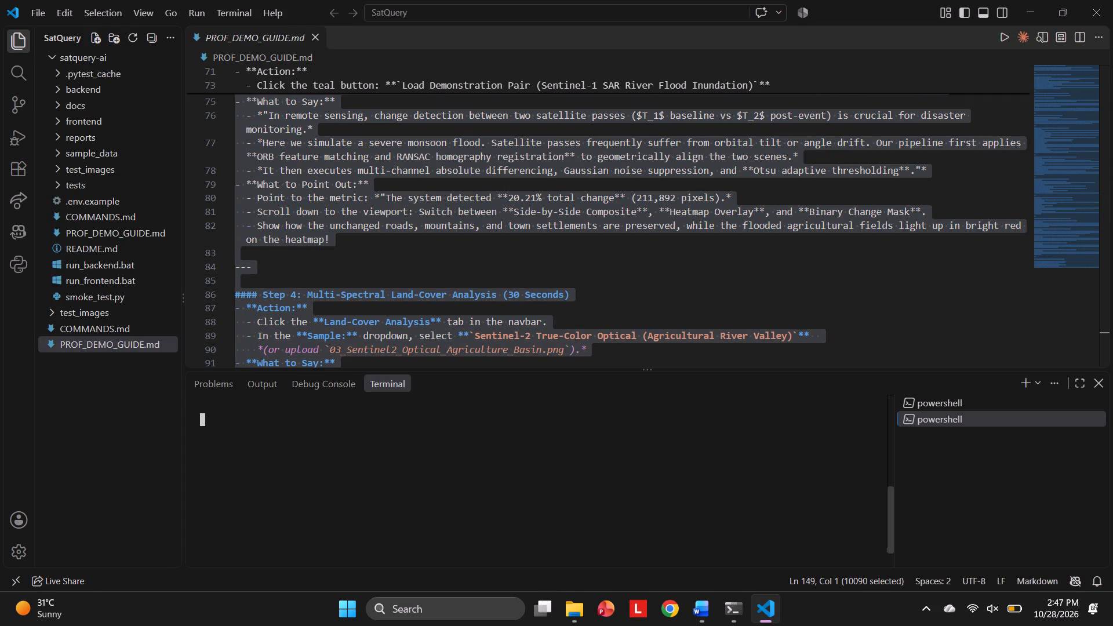
Look back through the command history in the Visual Studio Code terminal for a reusable directory-change command.
{"action": "key", "text": "Up"}
{"action": "key", "text": "Up"}
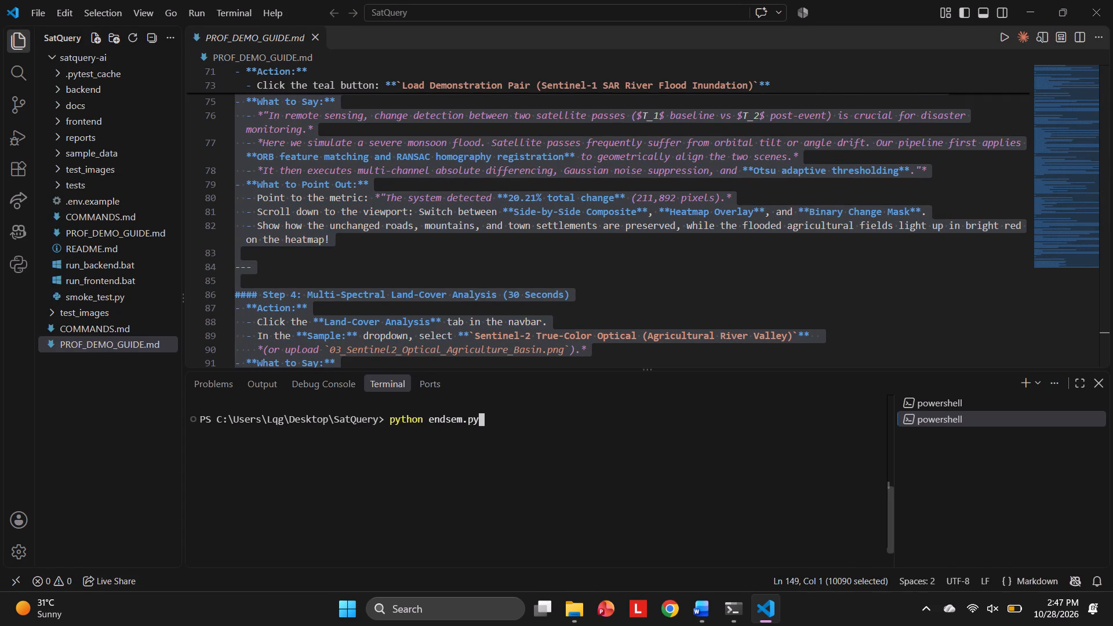
{"action": "key", "text": "Up"}
{"action": "key", "text": "Up"}
{"action": "key", "text": "Up"}
{"action": "key", "text": "Up"}
{"action": "key", "text": "Up"}
{"action": "key", "text": "Up"}
{"action": "key", "text": "Up"}
{"action": "key", "text": "Up"}
{"action": "key", "text": "Up"}
{"action": "key", "text": "Up"}
{"action": "key", "text": "Up"}
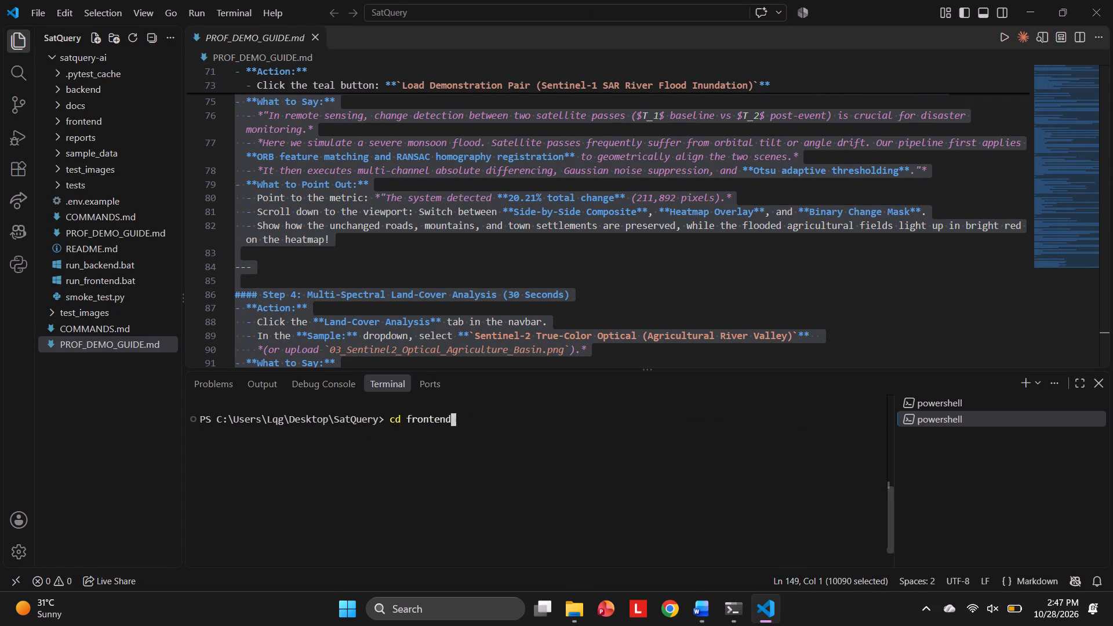
{"action": "key", "text": "Up"}
{"action": "key", "text": "Up"}
{"action": "key", "text": "Up"}
{"action": "key", "text": "Up"}
{"action": "key", "text": "Up"}
{"action": "key", "text": "Up"}
{"action": "key", "text": "Up"}
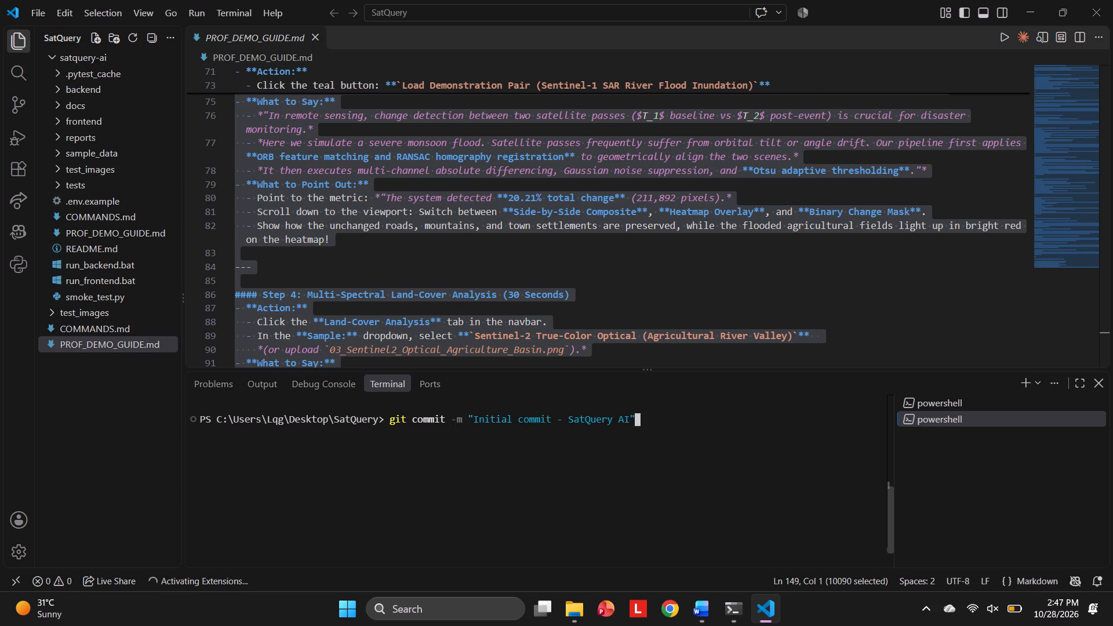
{"action": "key", "text": "Up"}
{"action": "key", "text": "Up"}
{"action": "key", "text": "Up"}
{"action": "key", "text": "Up"}
{"action": "key", "text": "Up"}
{"action": "key", "text": "Up"}
{"action": "key", "text": "Up"}
{"action": "key", "text": "Up"}
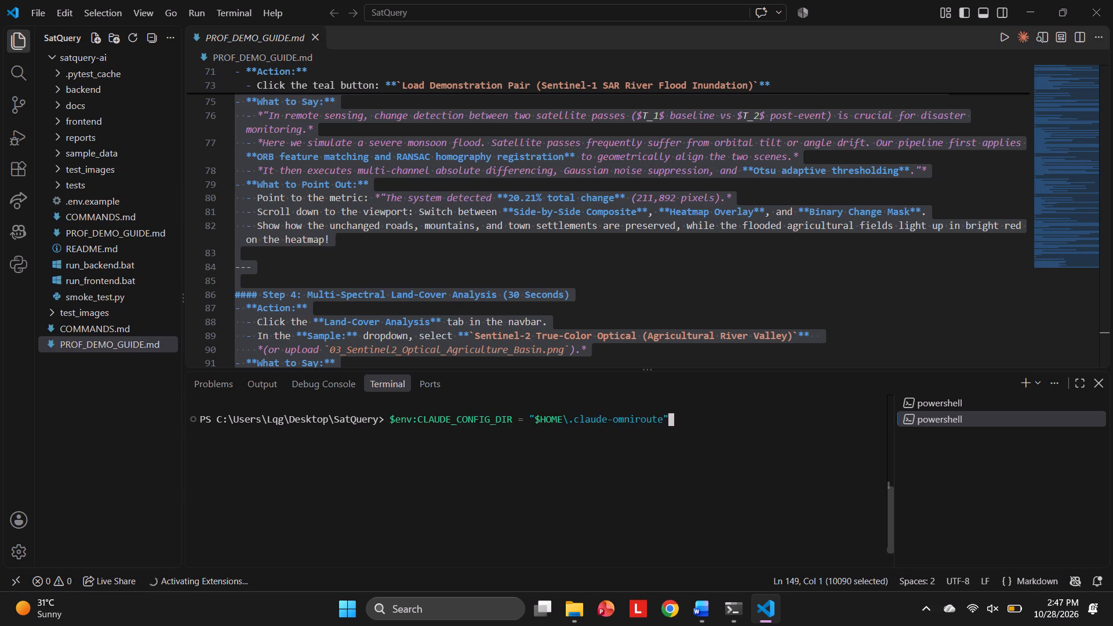
{"action": "key", "text": "Up"}
{"action": "key", "text": "Up"}
{"action": "key", "text": "Up"}
{"action": "key", "text": "Up"}
{"action": "key", "text": "Up"}
{"action": "key", "text": "Up"}
{"action": "key", "text": "Up"}
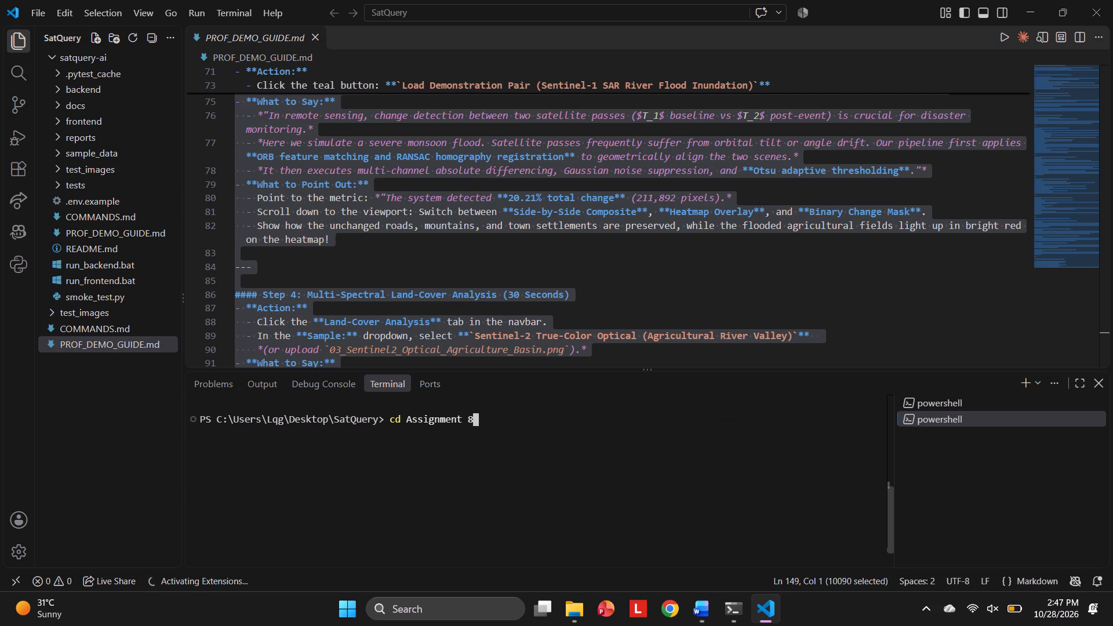
Change the terminal's working directory to the satquery-ai folder by running cd satquery-ai.
{"action": "key", "text": "Down"}
{"action": "key", "text": "Down"}
{"action": "key", "text": "BackSpace"}
{"action": "key", "text": "BackSpace"}
{"action": "key", "text": "BackSpace"}
{"action": "key", "text": "BackSpace"}
{"action": "key", "text": "BackSpace"}
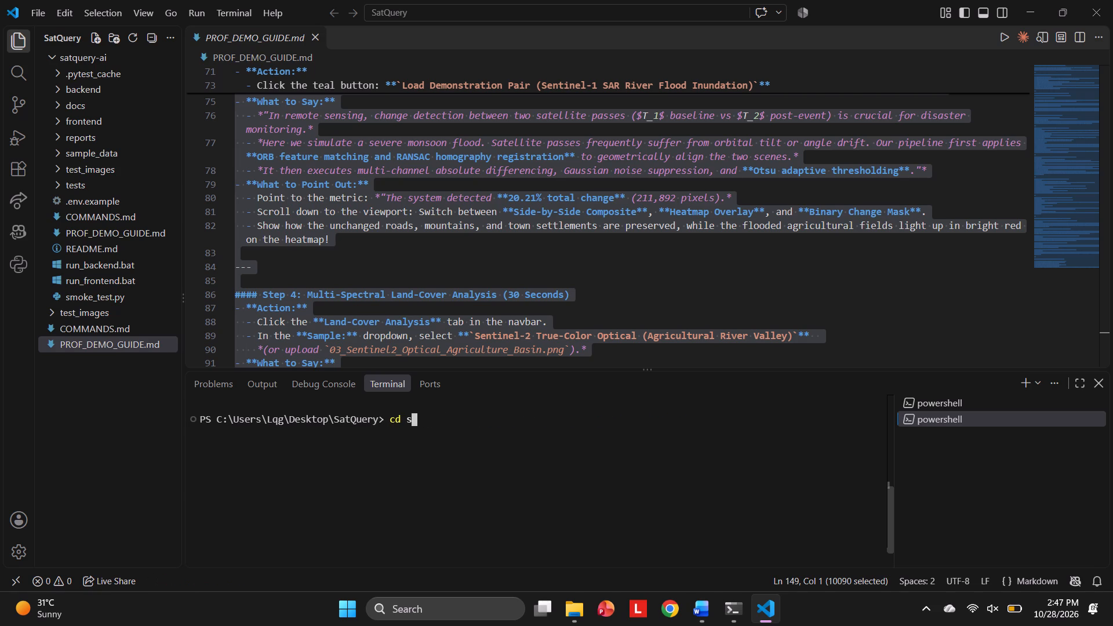
{"action": "key", "text": "BackSpace"}
{"action": "type", "text": "satque"}
{"action": "type", "text": "ry-ai"}
{"action": "key", "text": "Return"}
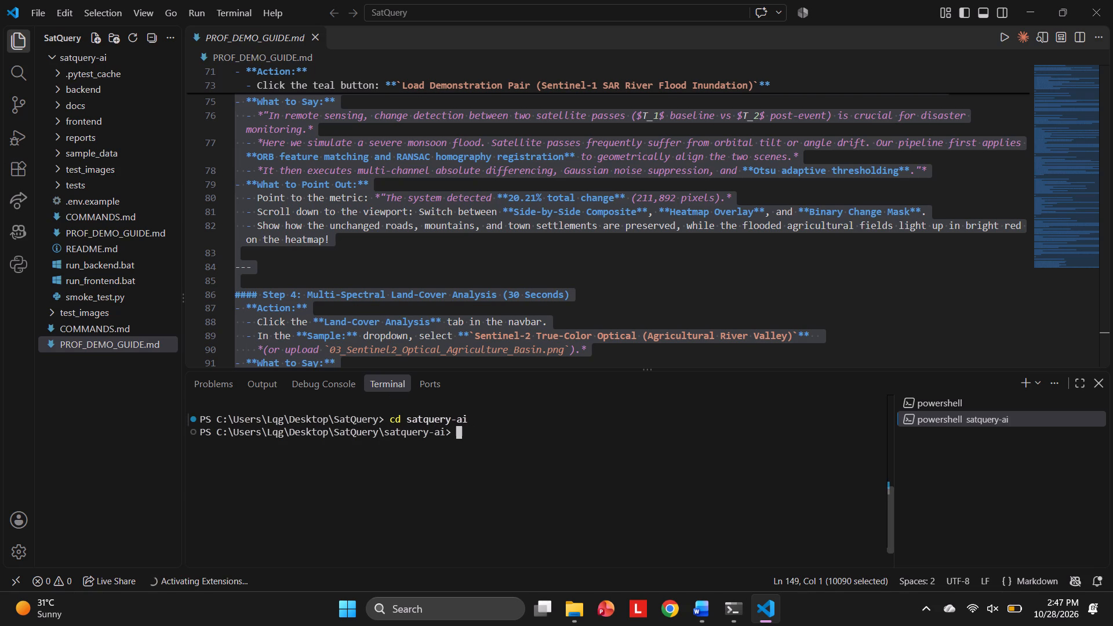
Change the terminal's working directory to the frontend folder by running cd frontend.
{"action": "type", "text": "cd fronted"}
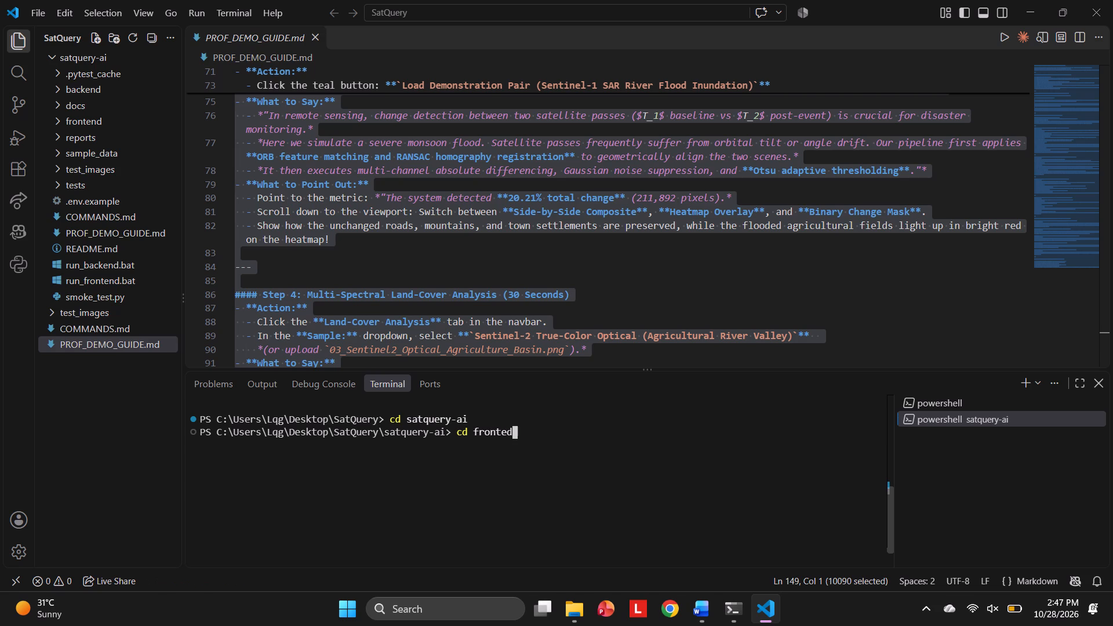
{"action": "key", "text": "BackSpace"}
{"action": "type", "text": "nd"}
{"action": "key", "text": "Return"}
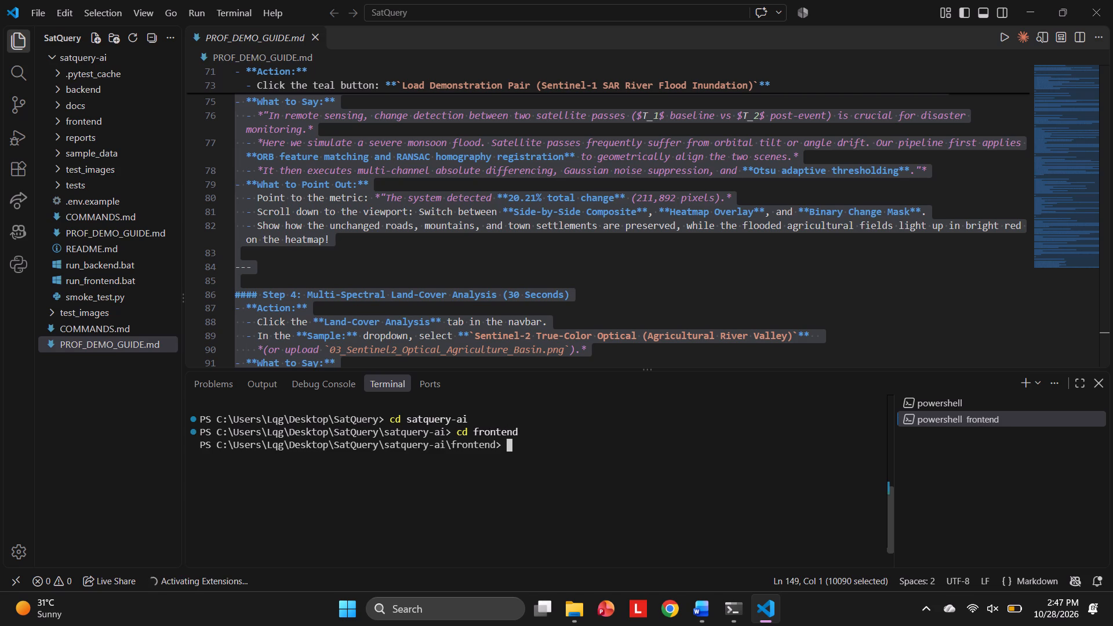
Start the frontend development server by running npm run dev in the terminal.
{"action": "type", "text": "npm run dev"}
{"action": "key", "text": "Return"}
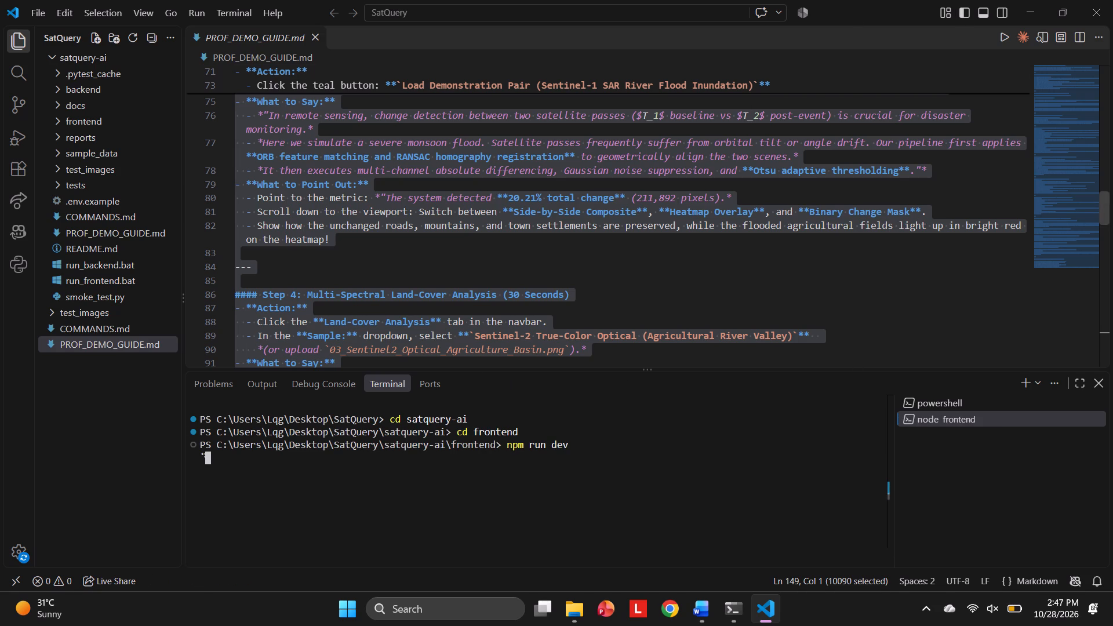
{"action": "scroll", "coordinate": [376, 467], "scroll_direction": "down", "scroll_amount": 1}
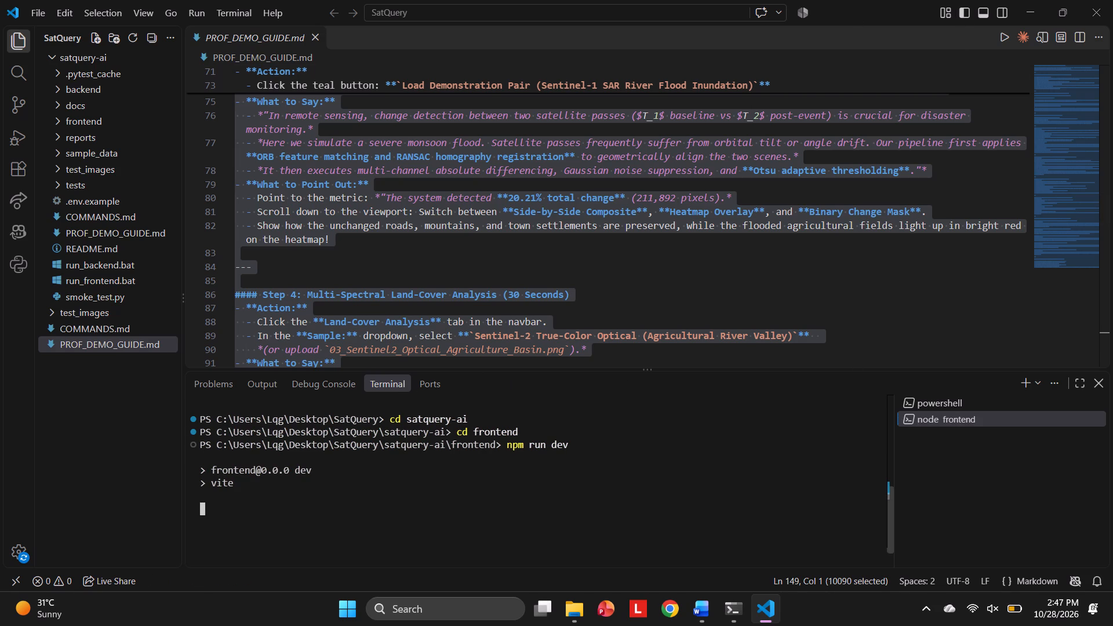
{"action": "scroll", "coordinate": [376, 467], "scroll_direction": "down", "scroll_amount": 1}
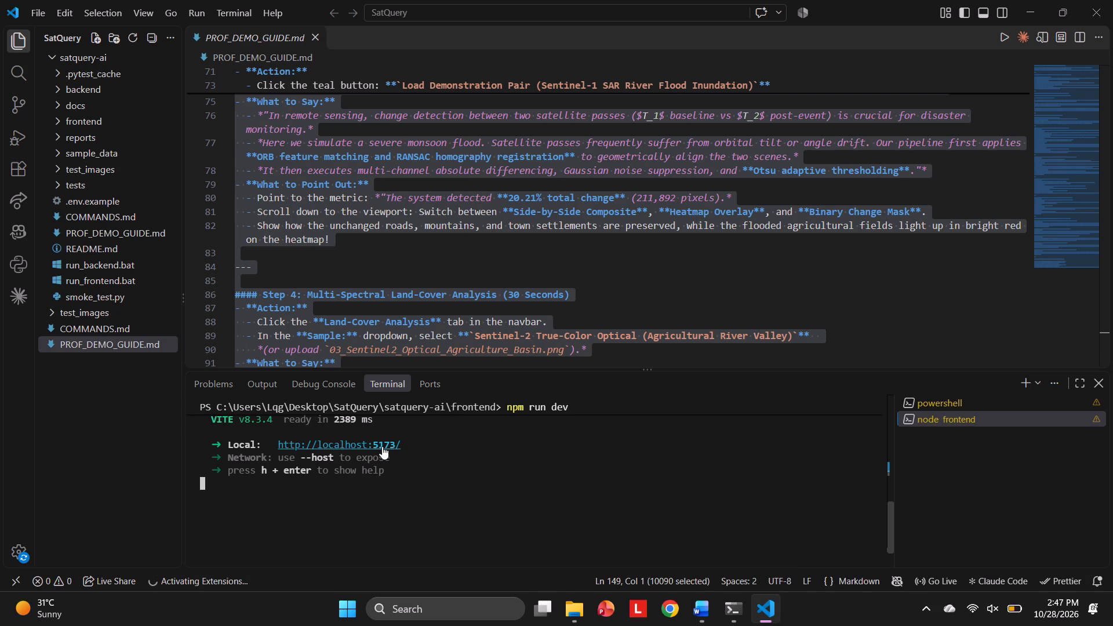
{"action": "left_click", "coordinate": [382, 446], "text": "ctrl"}
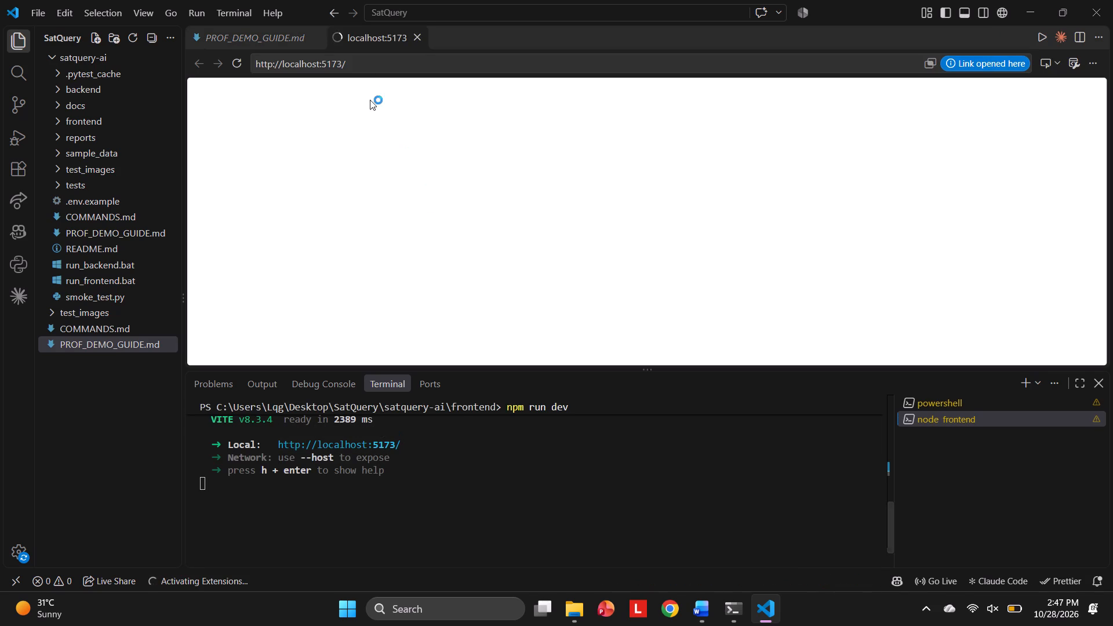
{"action": "left_click", "coordinate": [350, 61]}
{"action": "key", "text": "ctrl+c"}
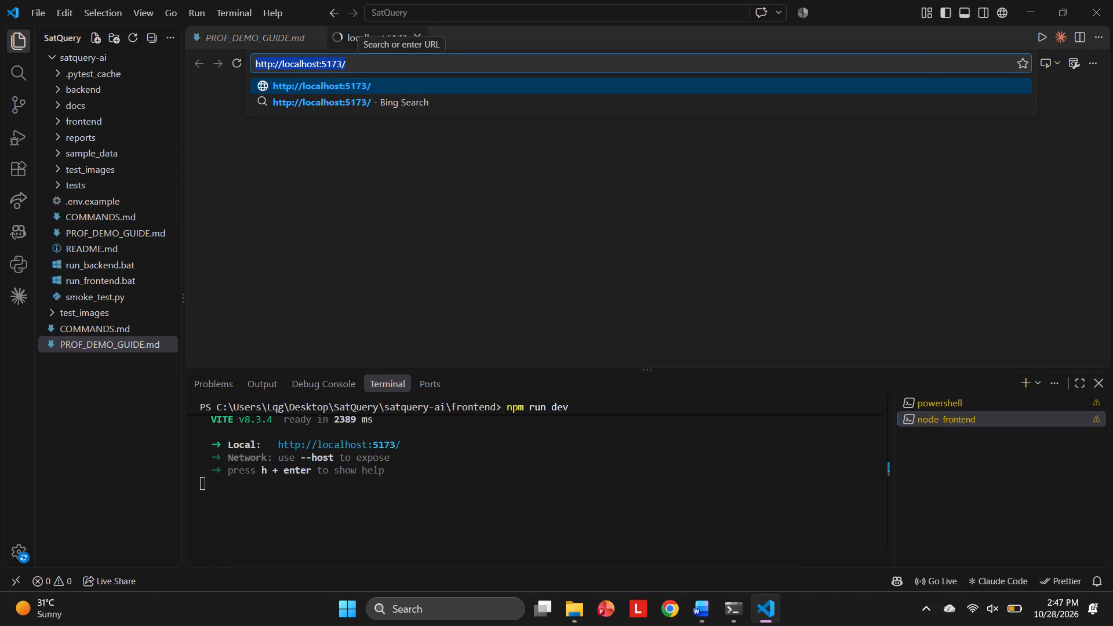
{"action": "left_click", "coordinate": [681, 604]}
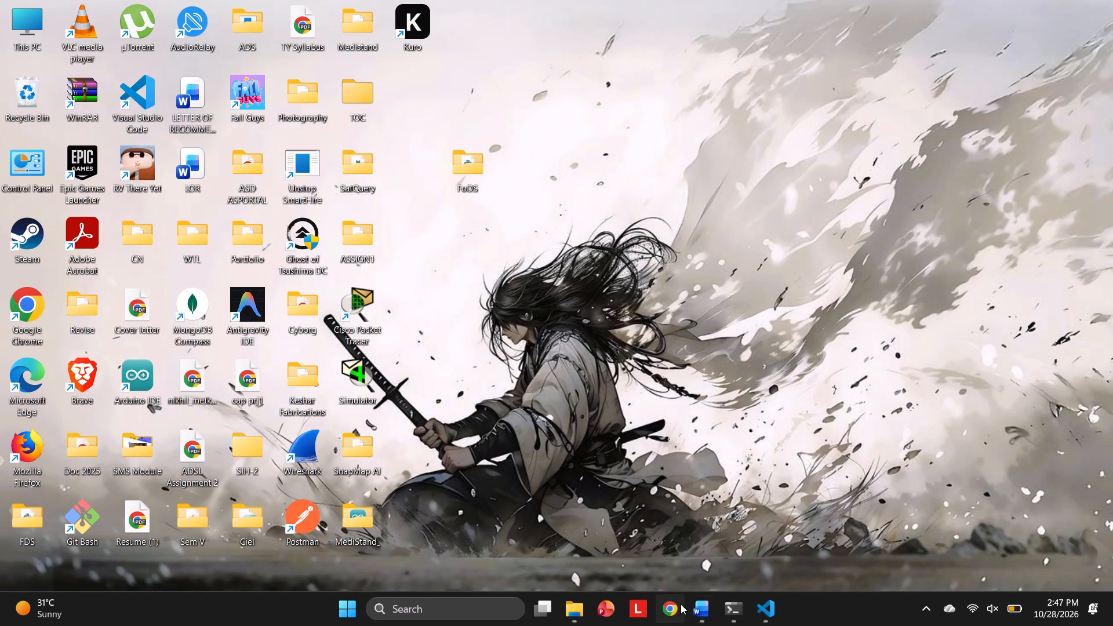
{"action": "left_click", "coordinate": [702, 392]}
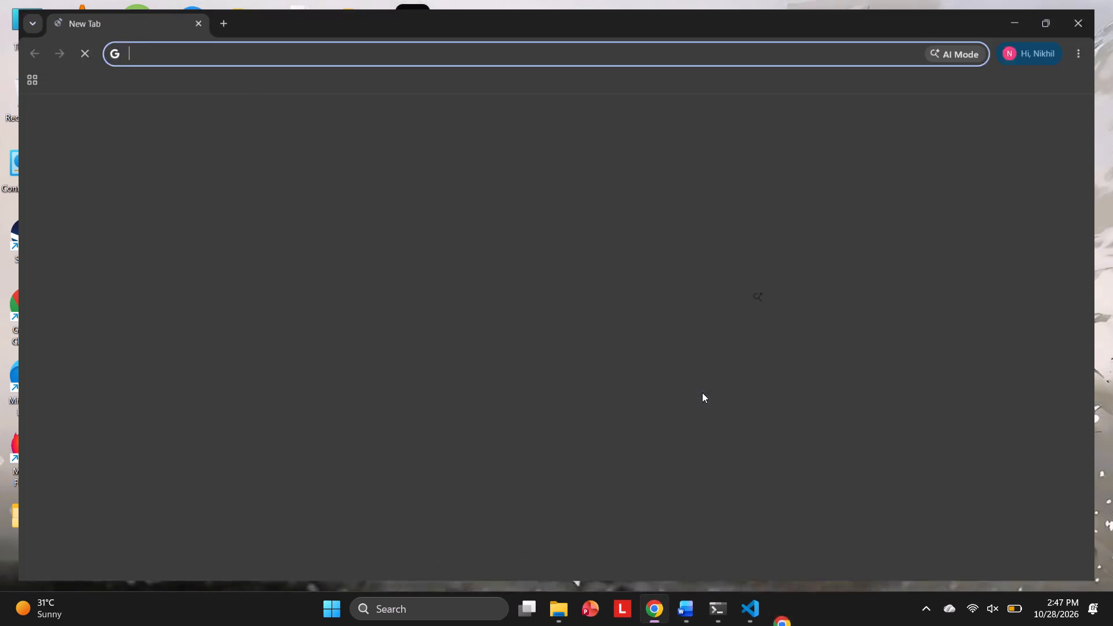
{"action": "key", "text": "ctrl+v"}
{"action": "key", "text": "Return"}
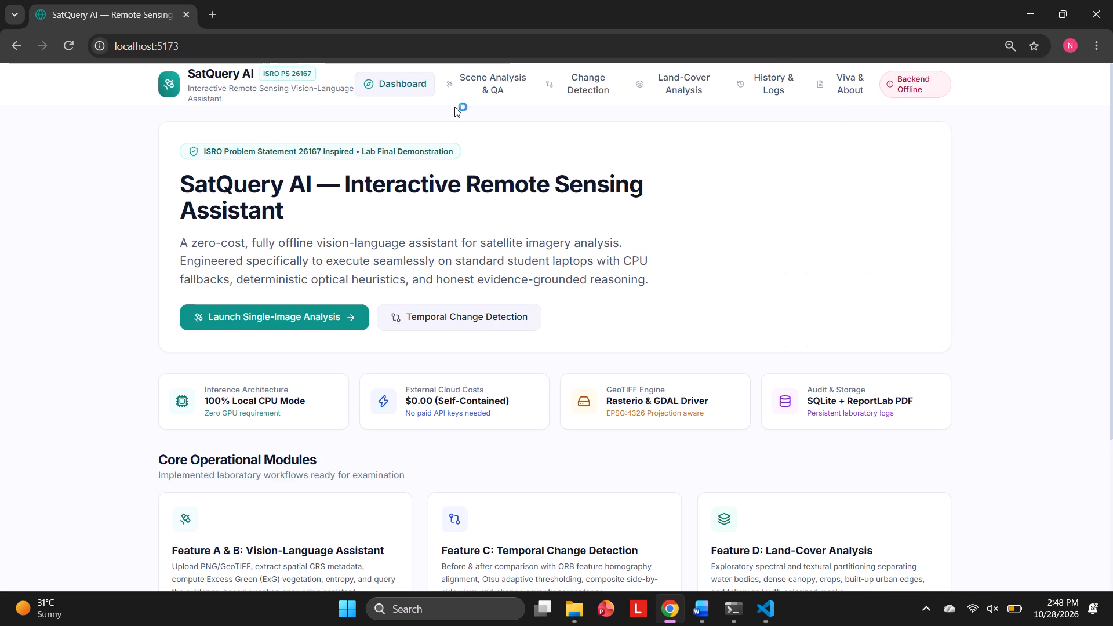
{"action": "left_click", "coordinate": [454, 107]}
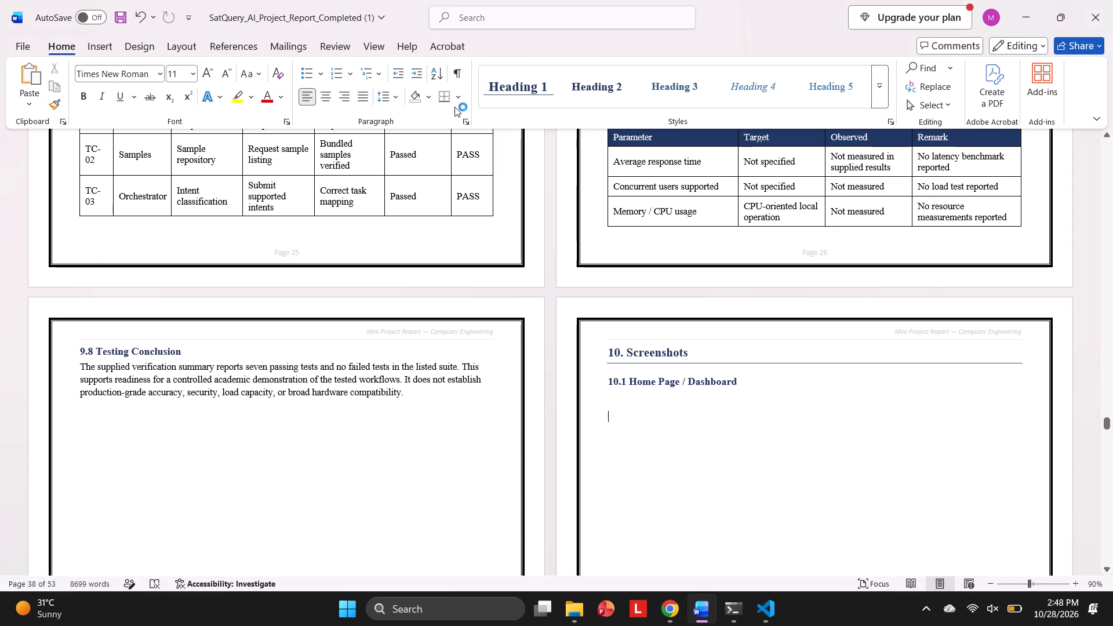
{"action": "right_click", "coordinate": [636, 420]}
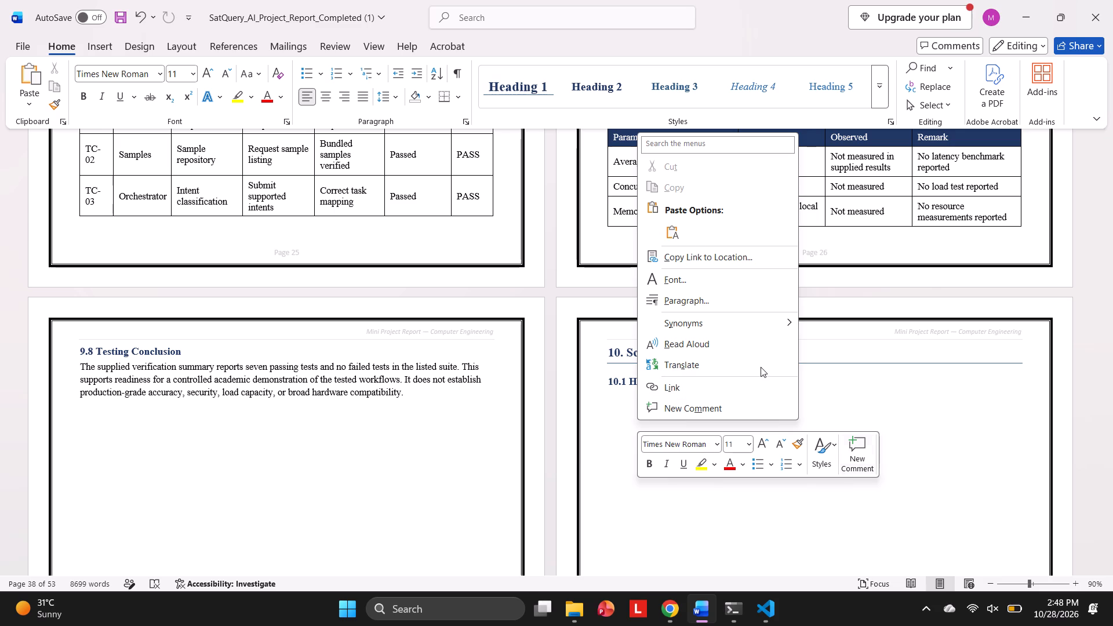
{"action": "left_click", "coordinate": [617, 454]}
{"action": "left_click", "coordinate": [109, 53]}
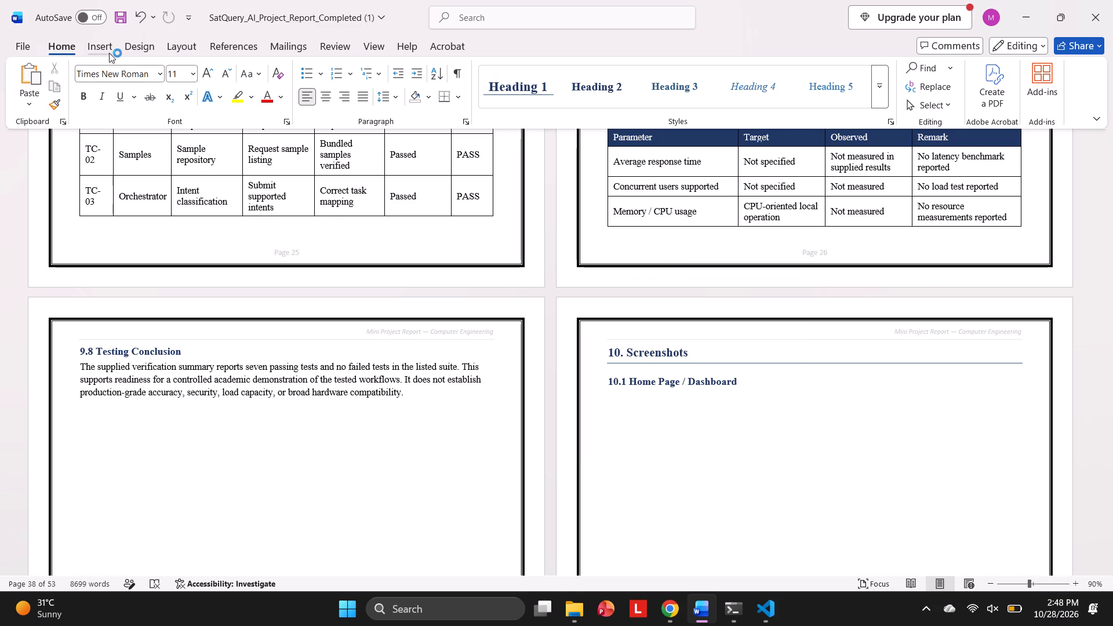
{"action": "left_click", "coordinate": [152, 96]}
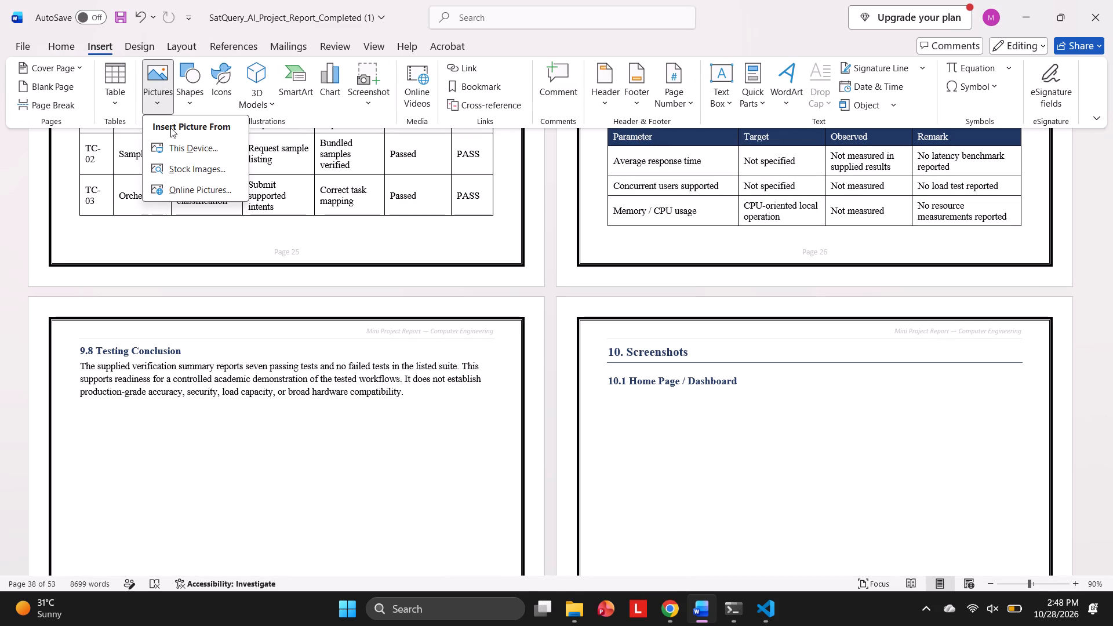
{"action": "left_click", "coordinate": [183, 143]}
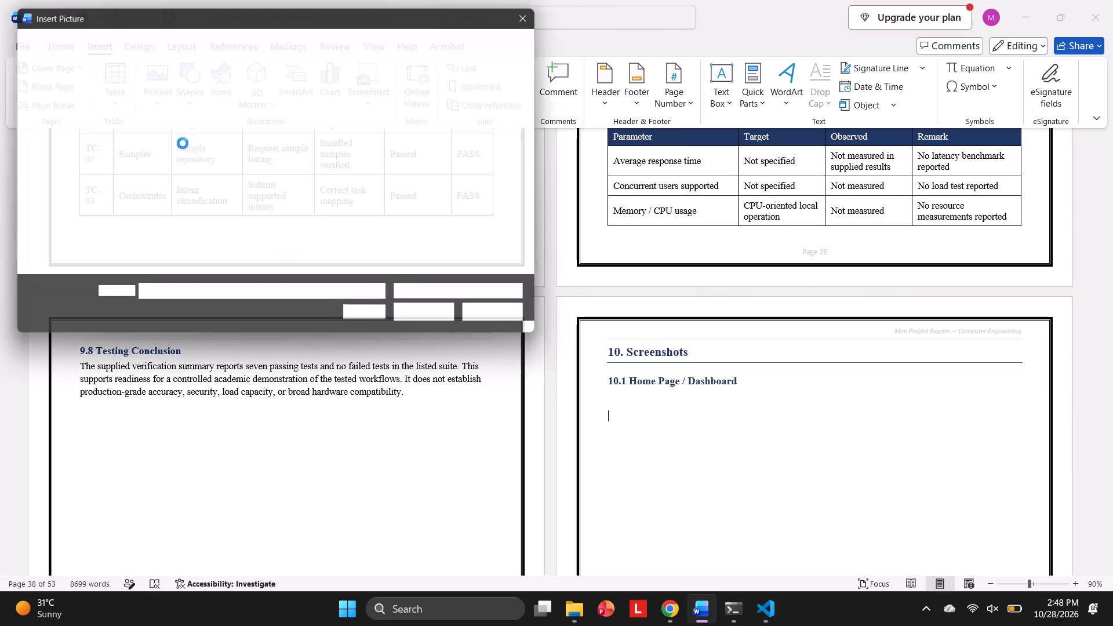
{"action": "double_click", "coordinate": [365, 139]}
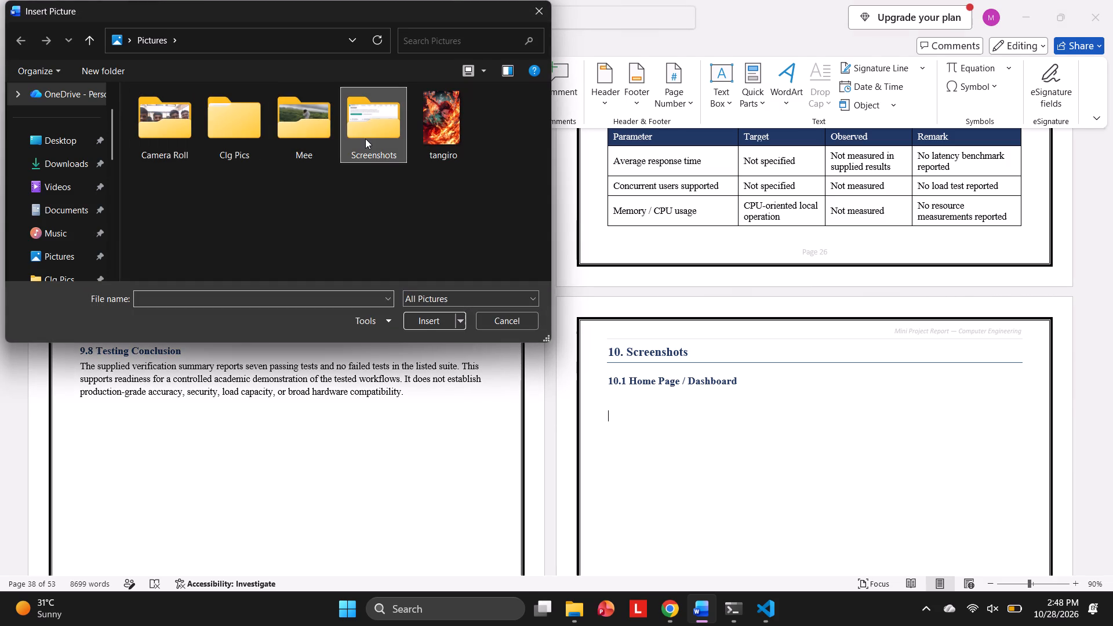
{"action": "scroll", "coordinate": [341, 213], "scroll_direction": "down", "scroll_amount": 5}
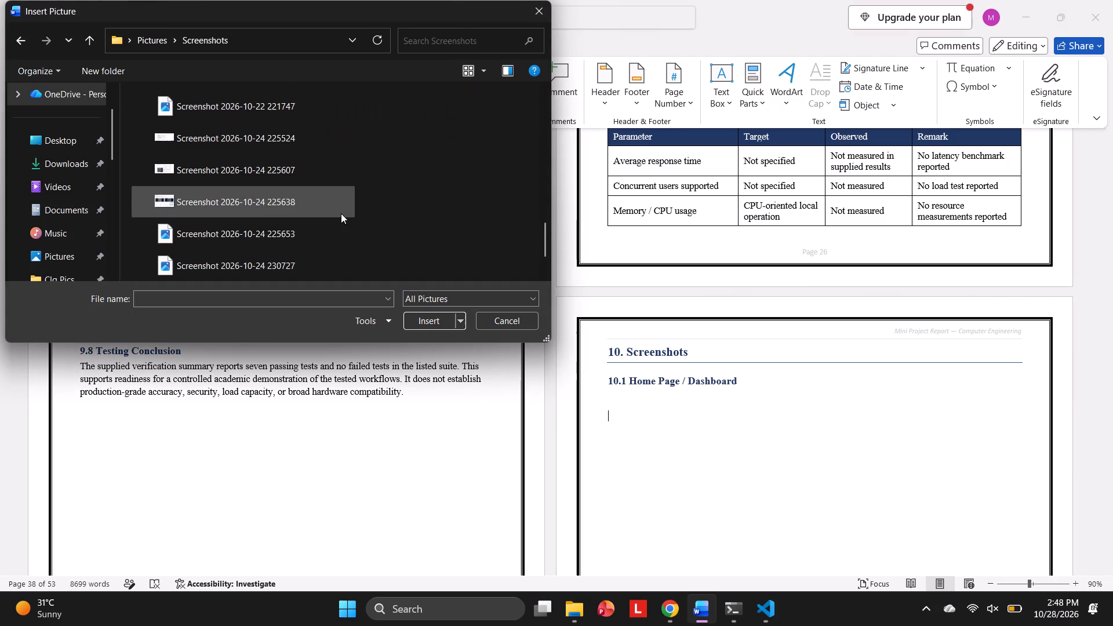
{"action": "scroll", "coordinate": [349, 232], "scroll_direction": "up", "scroll_amount": 5, "text": "ctrl"}
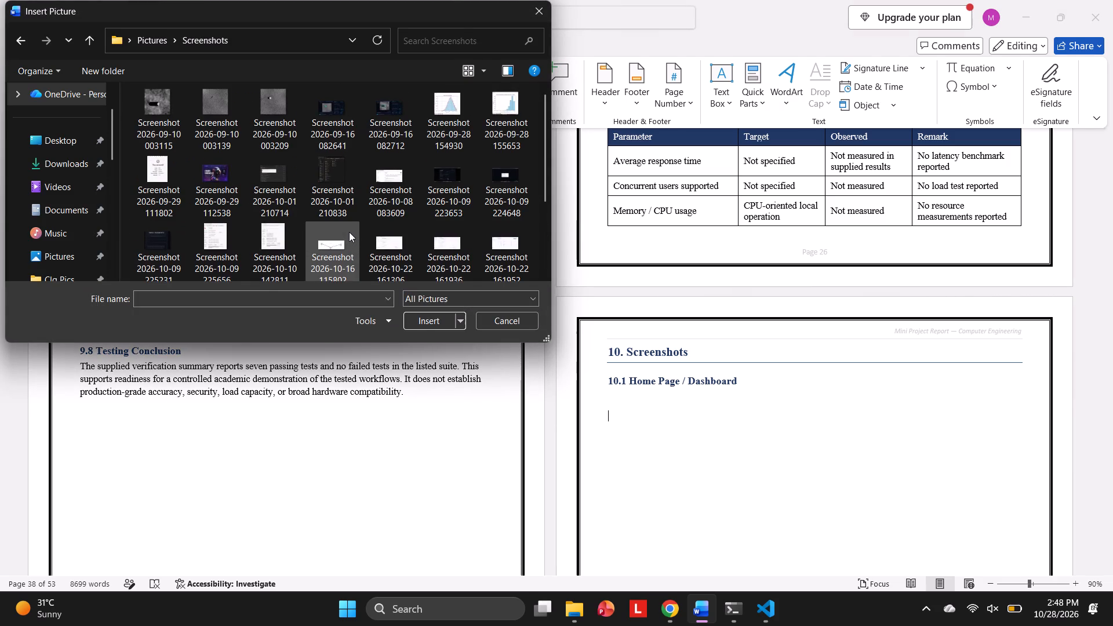
{"action": "scroll", "coordinate": [349, 232], "scroll_direction": "up", "scroll_amount": 7, "text": "ctrl"}
{"action": "scroll", "coordinate": [349, 232], "scroll_direction": "down", "scroll_amount": 1}
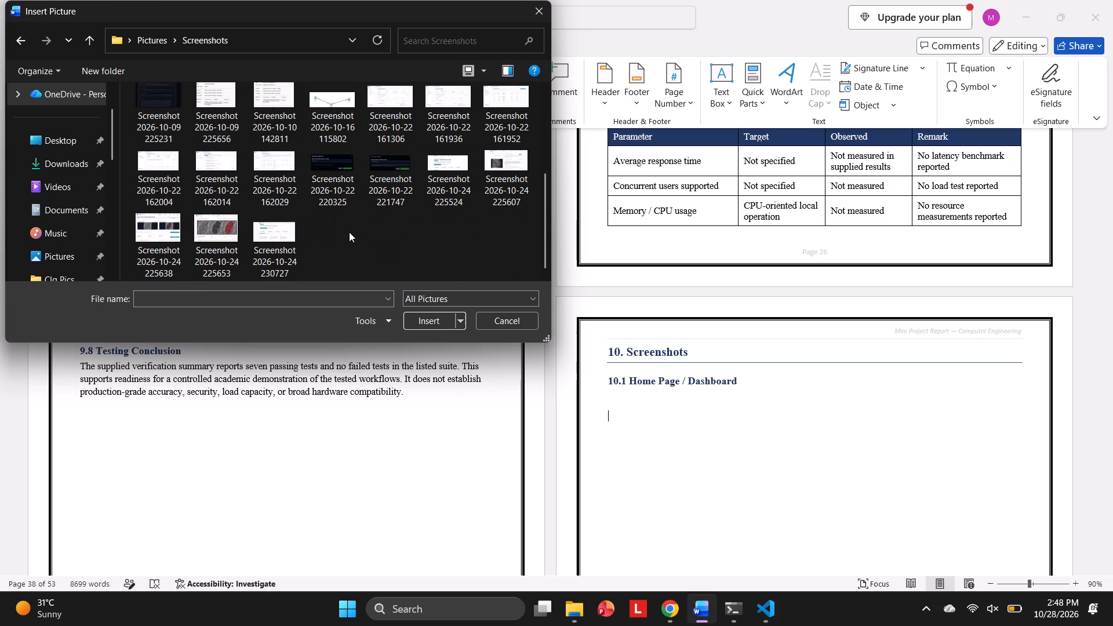
{"action": "scroll", "coordinate": [349, 232], "scroll_direction": "up", "scroll_amount": 1}
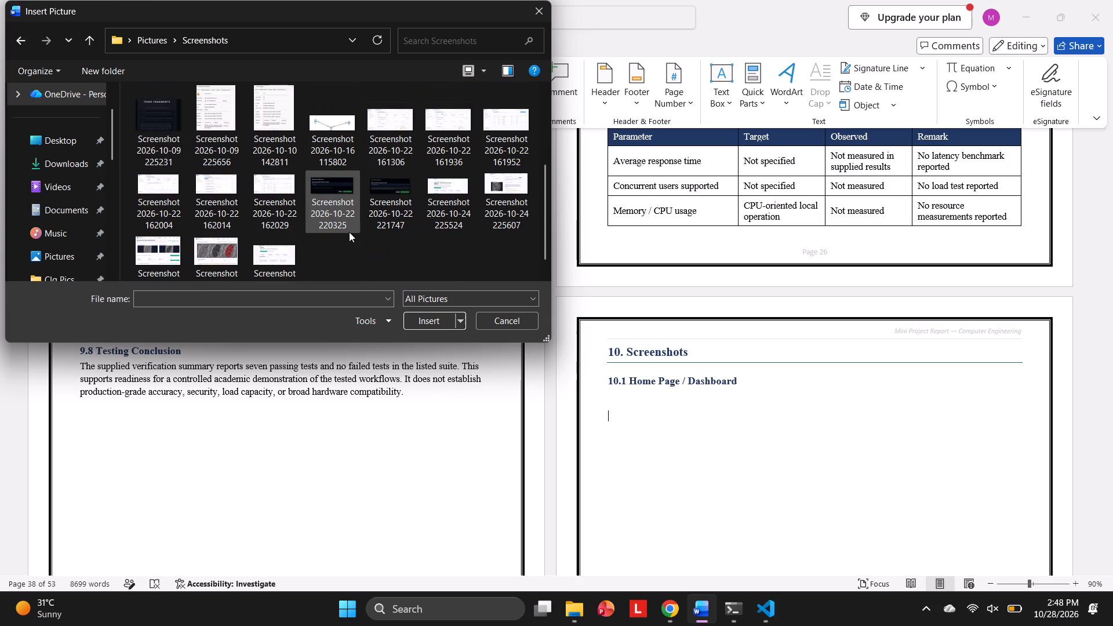
{"action": "left_click", "coordinate": [464, 182]}
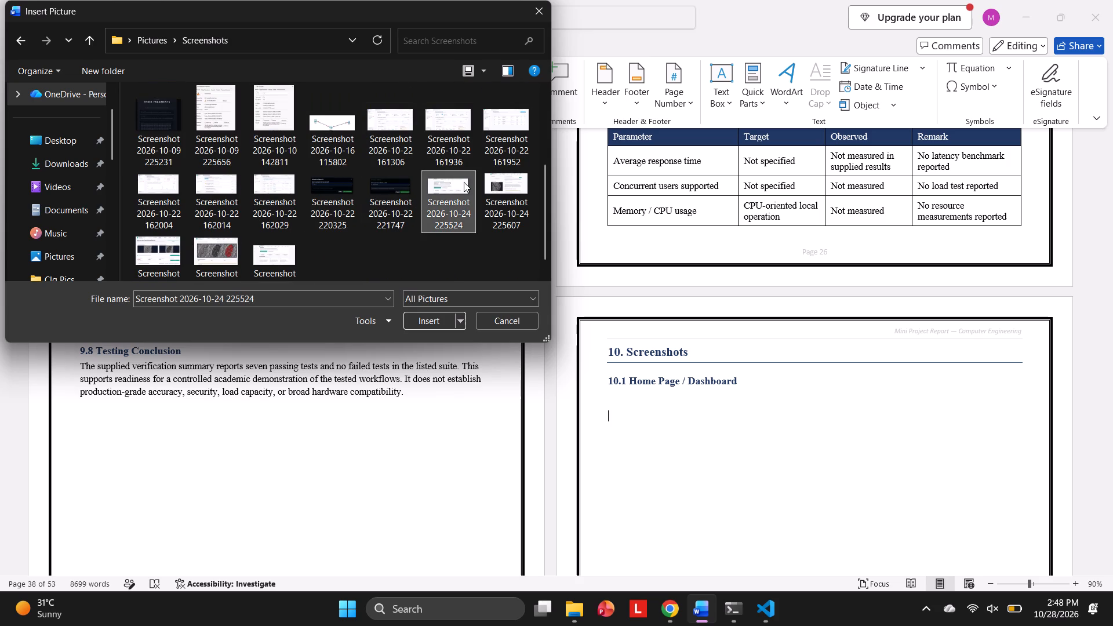
{"action": "left_click", "coordinate": [435, 317]}
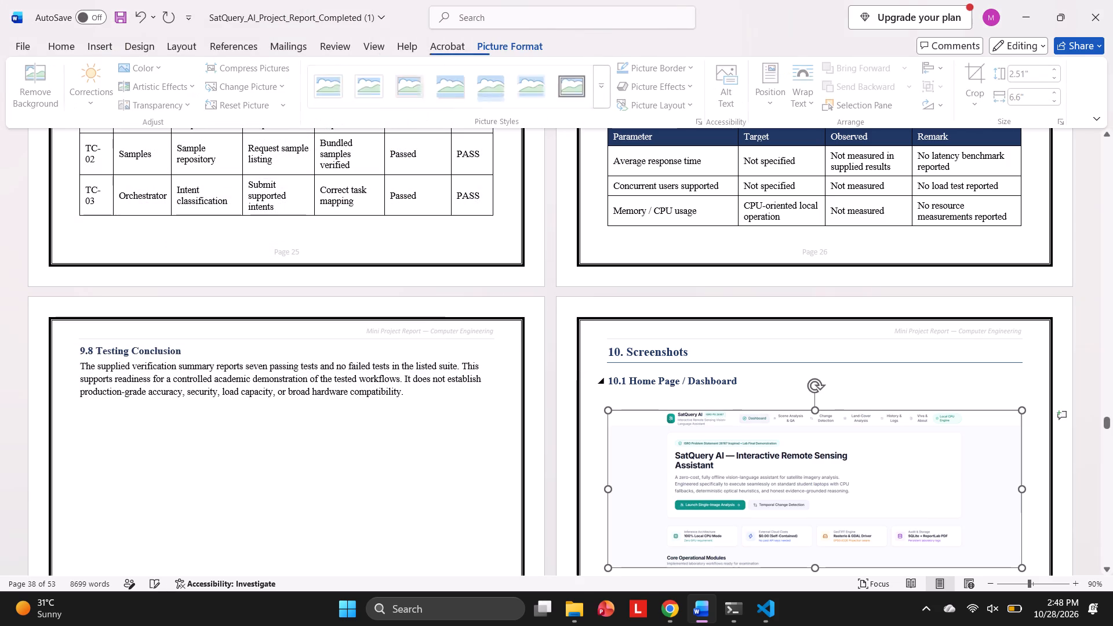
In Chrome, capture a screenshot of the dashboard page's lower part, from Core Operational Modules through the Bundled Offline Demonstration Samples.
{"action": "scroll", "coordinate": [667, 391], "scroll_direction": "down", "scroll_amount": 3}
{"action": "scroll", "coordinate": [667, 391], "scroll_direction": "up", "scroll_amount": 1}
{"action": "scroll", "coordinate": [667, 391], "scroll_direction": "down", "scroll_amount": 1}
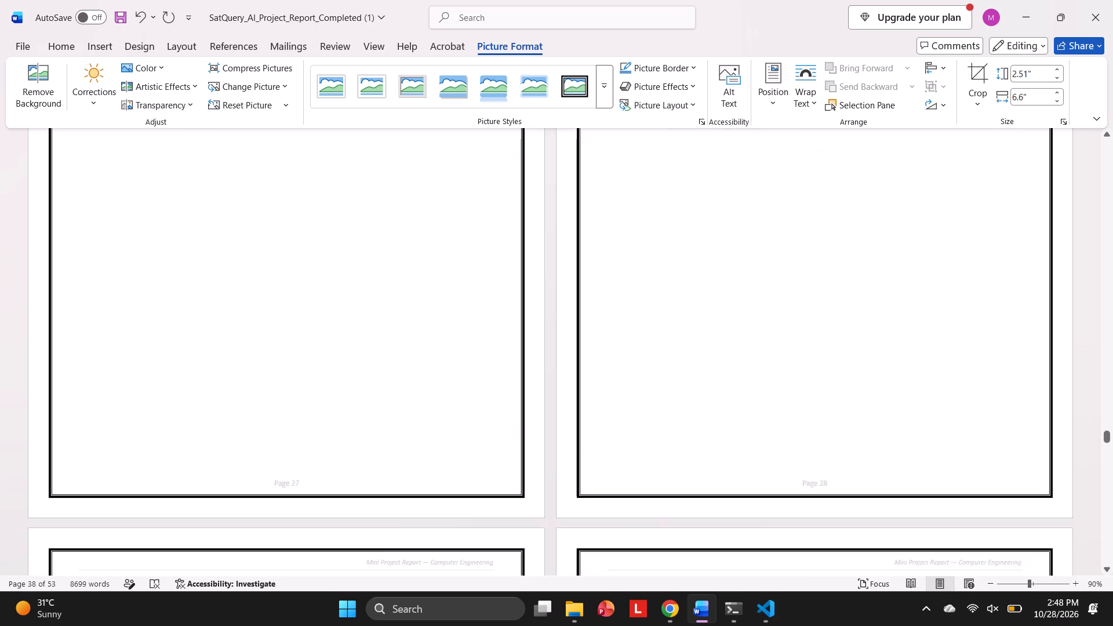
{"action": "scroll", "coordinate": [667, 391], "scroll_direction": "right", "scroll_amount": 1}
{"action": "scroll", "coordinate": [667, 391], "scroll_direction": "up", "scroll_amount": 1}
{"action": "scroll", "coordinate": [667, 391], "scroll_direction": "right", "scroll_amount": 1}
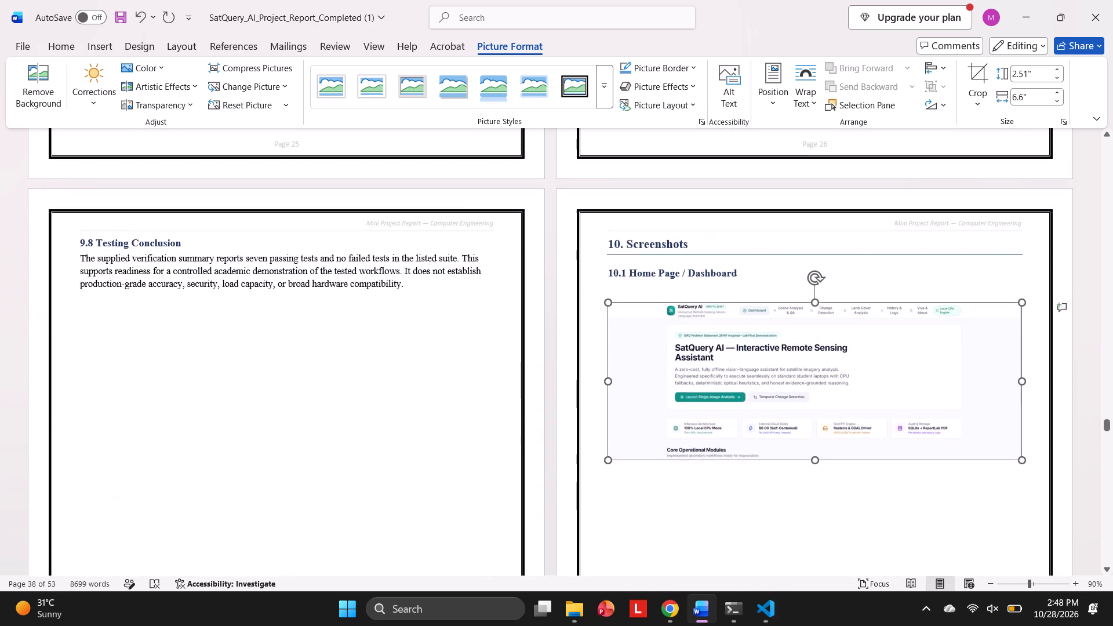
{"action": "scroll", "coordinate": [667, 391], "scroll_direction": "right", "scroll_amount": 1}
{"action": "left_click", "coordinate": [727, 402]}
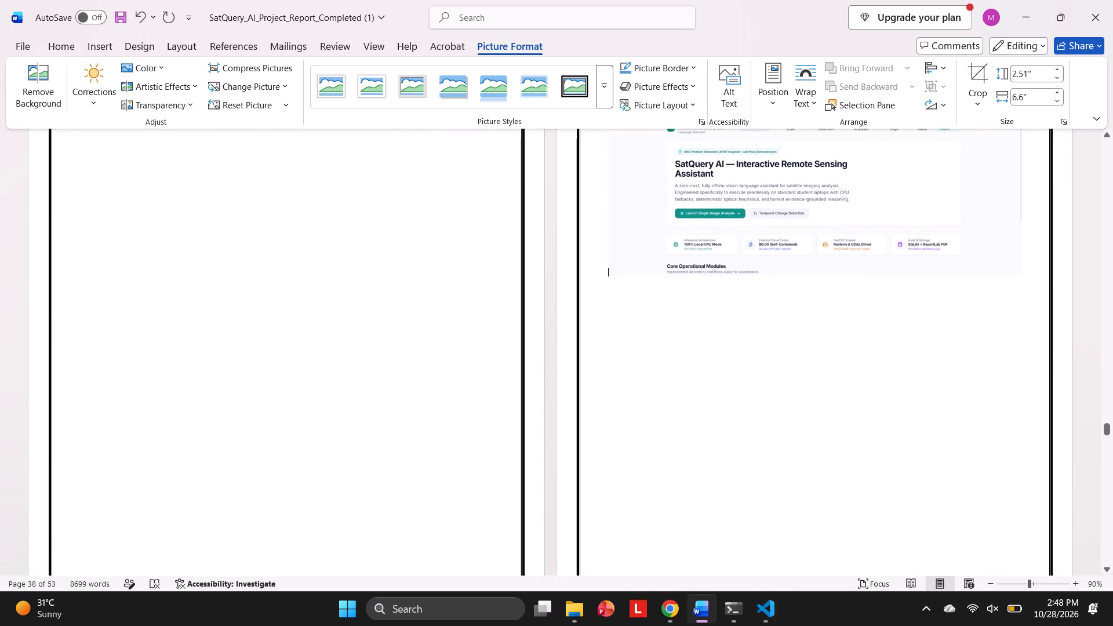
{"action": "scroll", "coordinate": [642, 390], "scroll_direction": "down", "scroll_amount": 2}
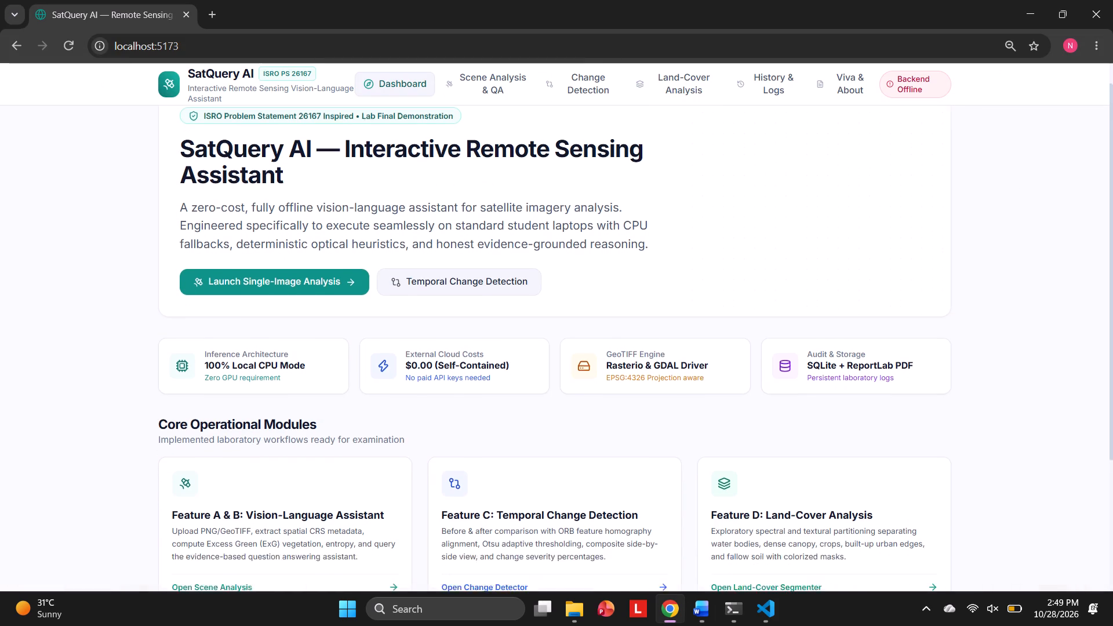
{"action": "scroll", "coordinate": [642, 390], "scroll_direction": "down", "scroll_amount": 4}
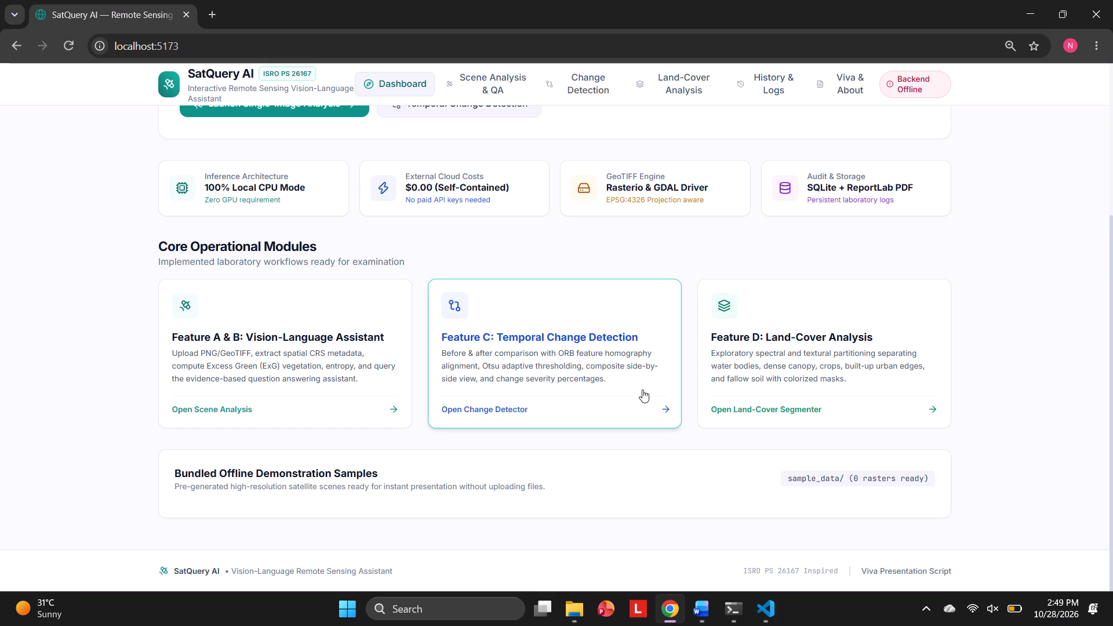
{"action": "key", "text": "Print"}
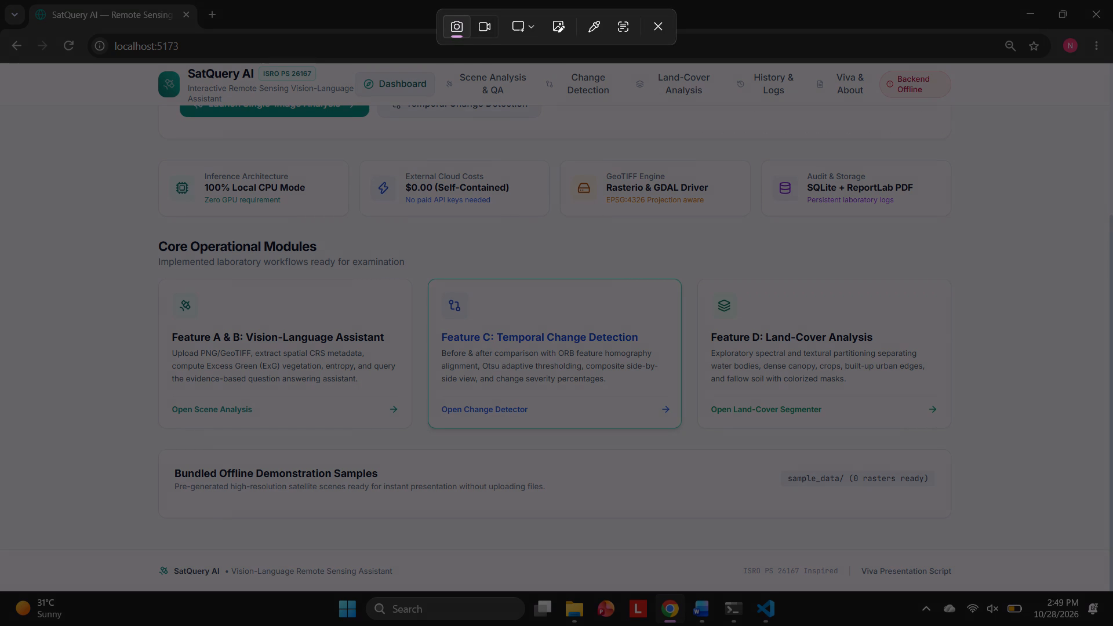
{"action": "left_click_drag", "start_coordinate": [151, 234], "coordinate": [813, 555]}
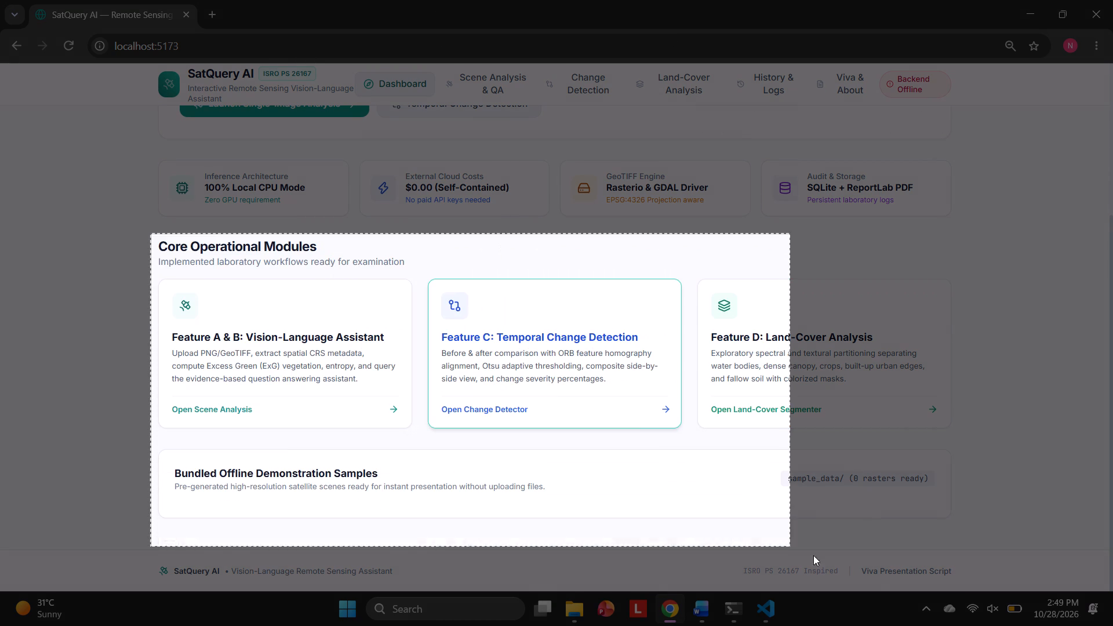
{"action": "left_click_drag", "start_coordinate": [813, 555], "coordinate": [964, 591]}
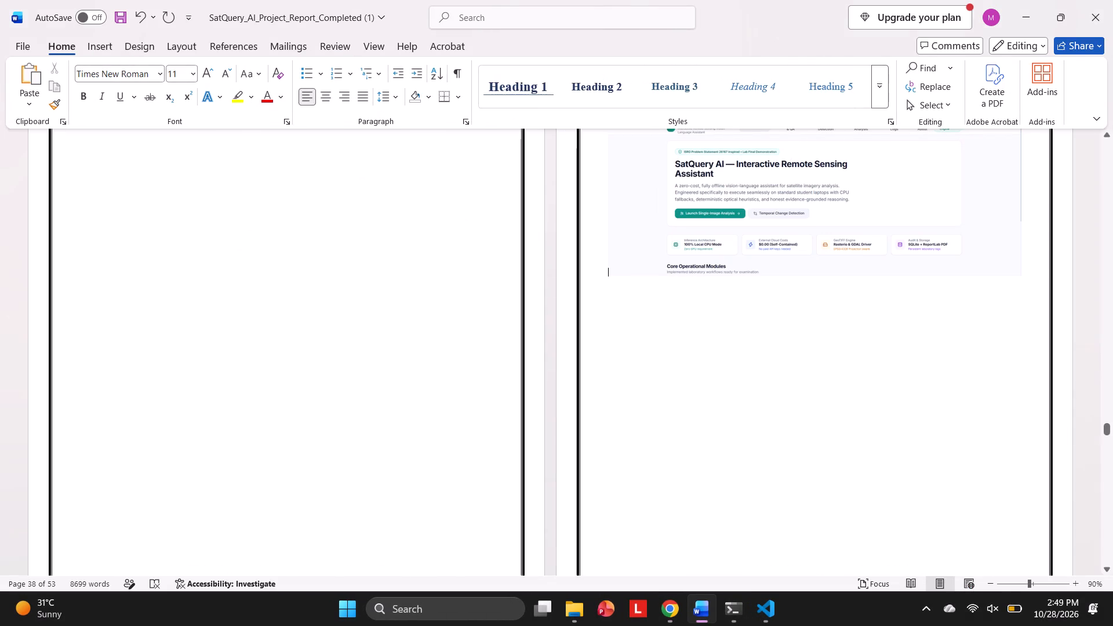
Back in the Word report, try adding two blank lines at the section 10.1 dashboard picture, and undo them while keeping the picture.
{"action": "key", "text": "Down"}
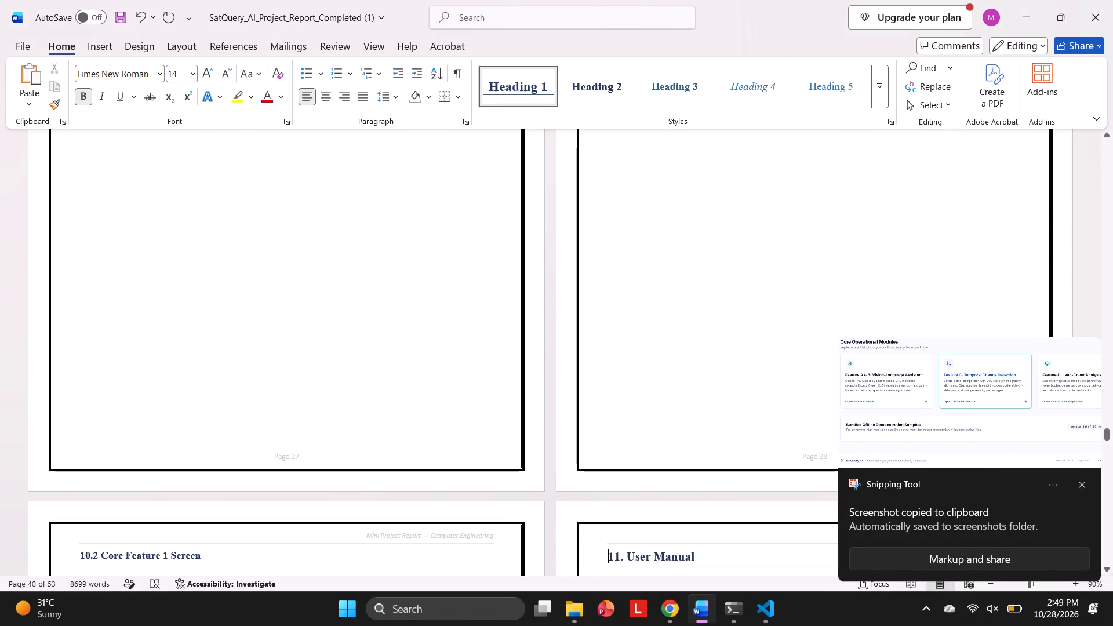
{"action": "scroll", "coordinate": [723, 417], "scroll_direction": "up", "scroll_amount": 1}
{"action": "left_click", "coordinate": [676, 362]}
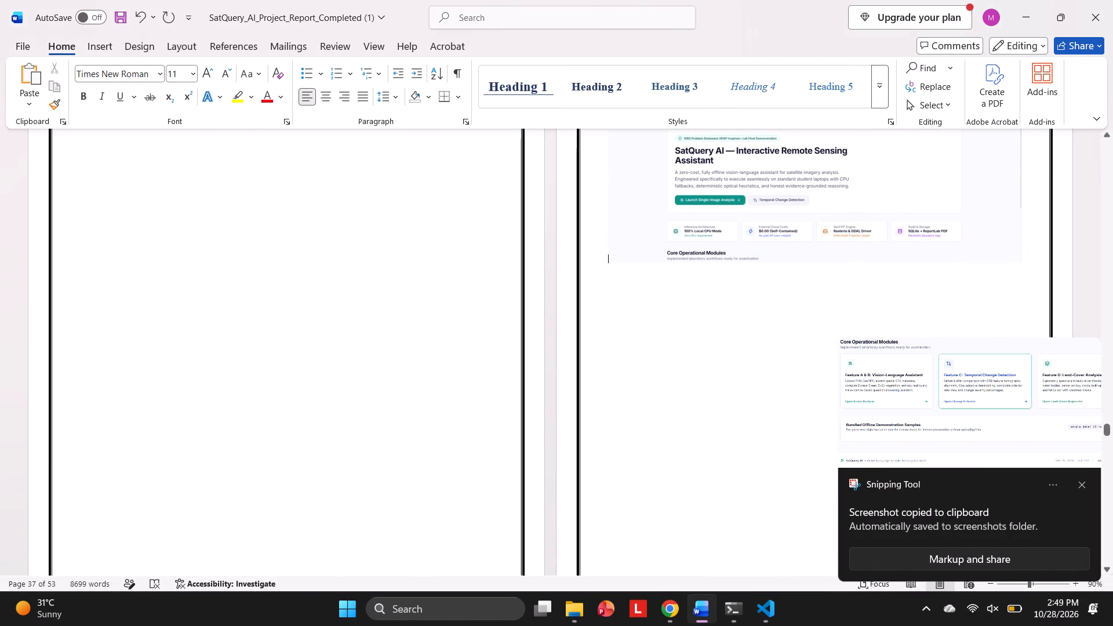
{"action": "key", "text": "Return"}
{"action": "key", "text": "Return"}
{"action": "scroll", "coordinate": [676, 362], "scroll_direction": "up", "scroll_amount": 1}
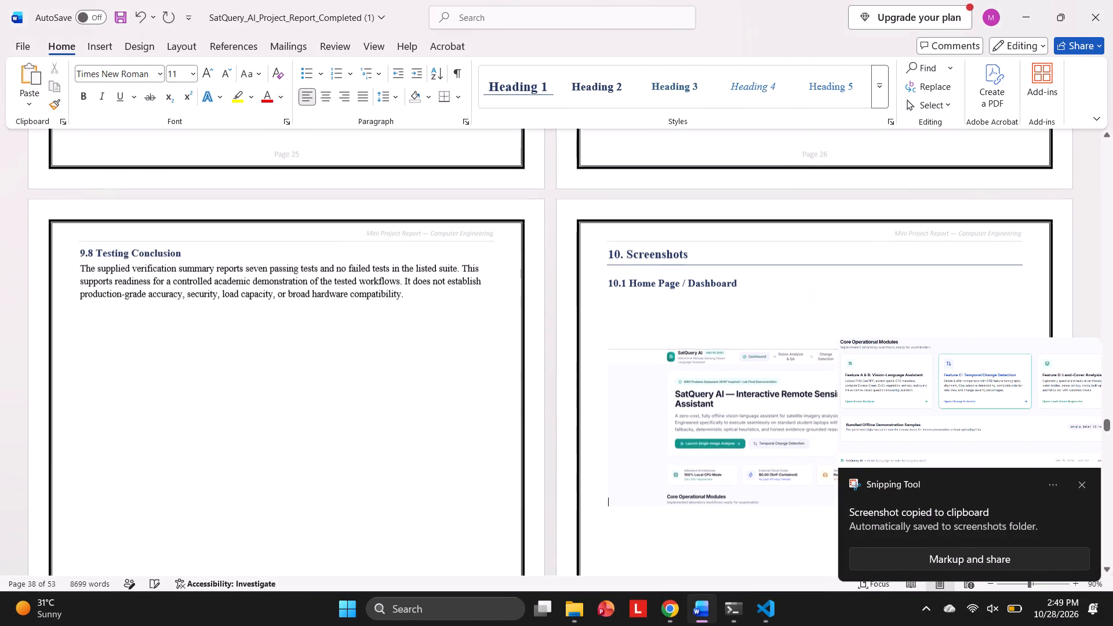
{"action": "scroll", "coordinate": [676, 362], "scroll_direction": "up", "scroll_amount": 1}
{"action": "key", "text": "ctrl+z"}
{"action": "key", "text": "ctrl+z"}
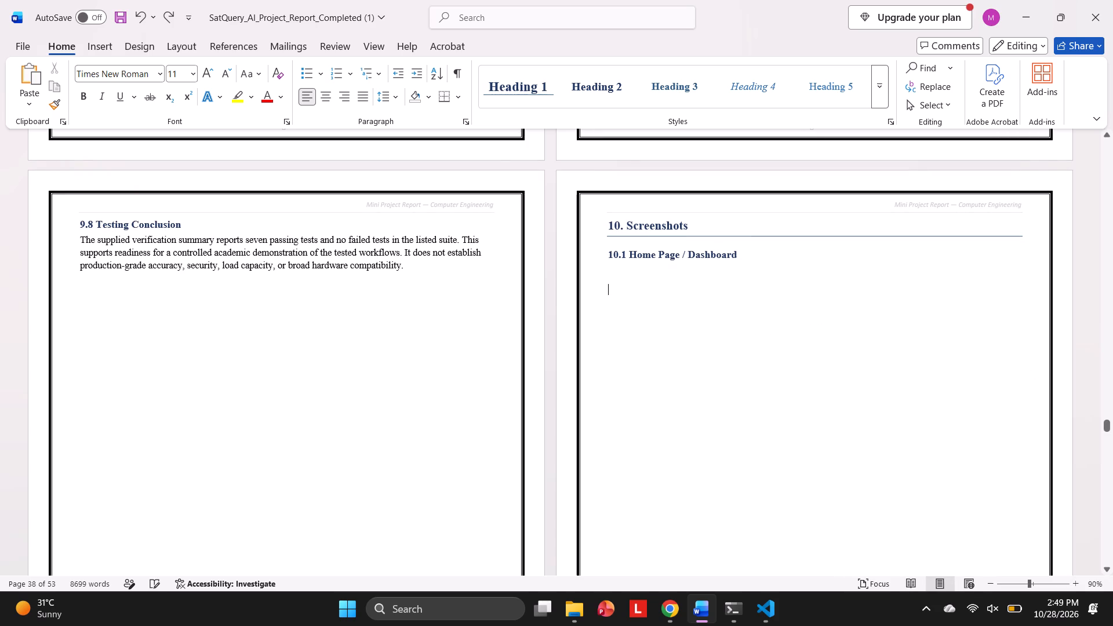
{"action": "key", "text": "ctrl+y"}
In the Word report, add three line breaks after the section 10.1 dashboard picture and paste the captured lower-dashboard screenshot there.
{"action": "left_click", "coordinate": [694, 596]}
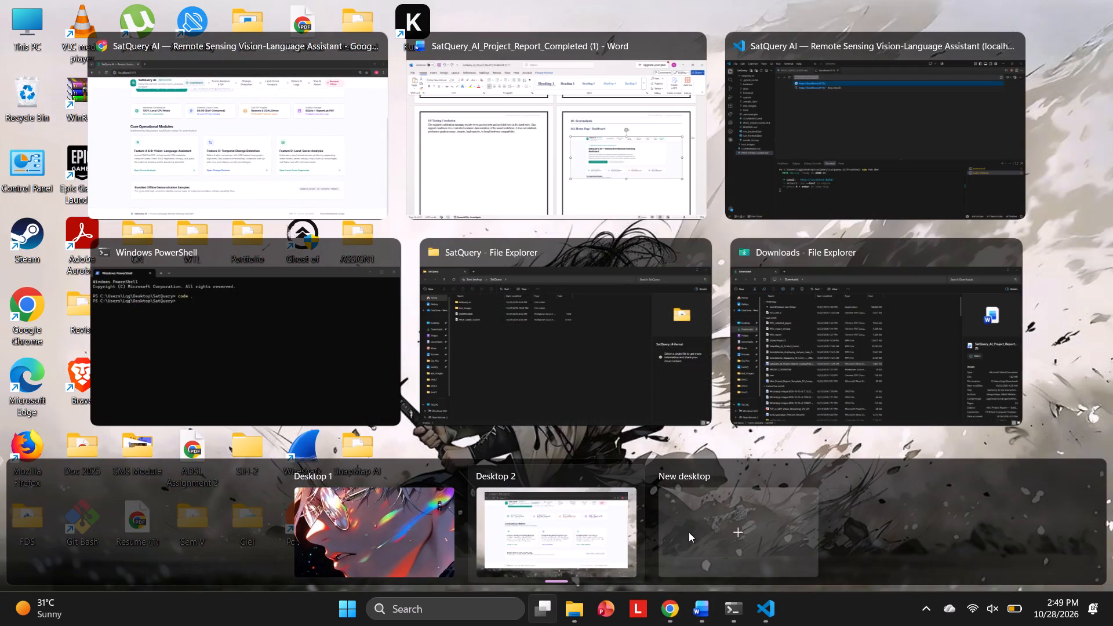
{"action": "left_click", "coordinate": [504, 79]}
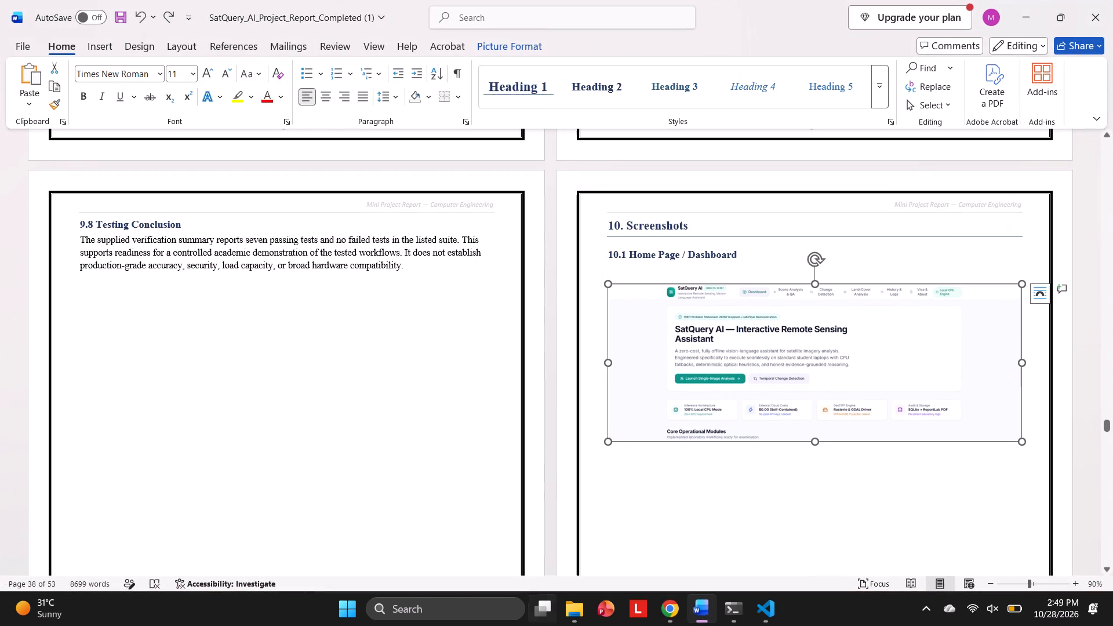
{"action": "left_click", "coordinate": [1034, 433]}
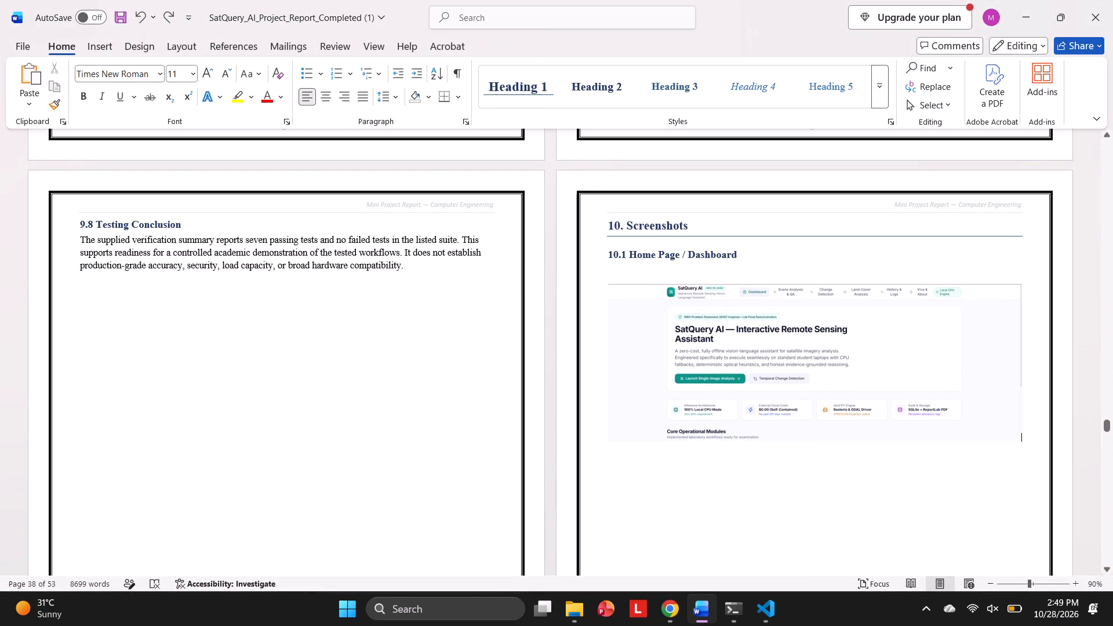
{"action": "key", "text": "Return"}
{"action": "key", "text": "Return"}
{"action": "key", "text": "Return"}
{"action": "key", "text": "ctrl+v"}
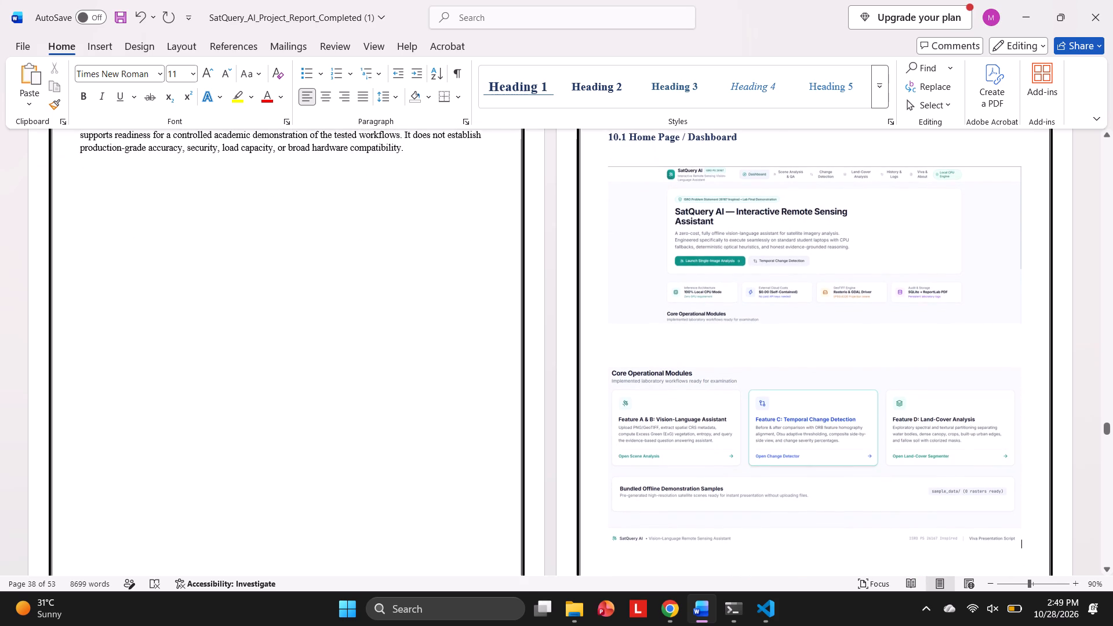
{"action": "scroll", "coordinate": [907, 468], "scroll_direction": "down", "scroll_amount": 8}
{"action": "scroll", "coordinate": [660, 435], "scroll_direction": "up", "scroll_amount": 1}
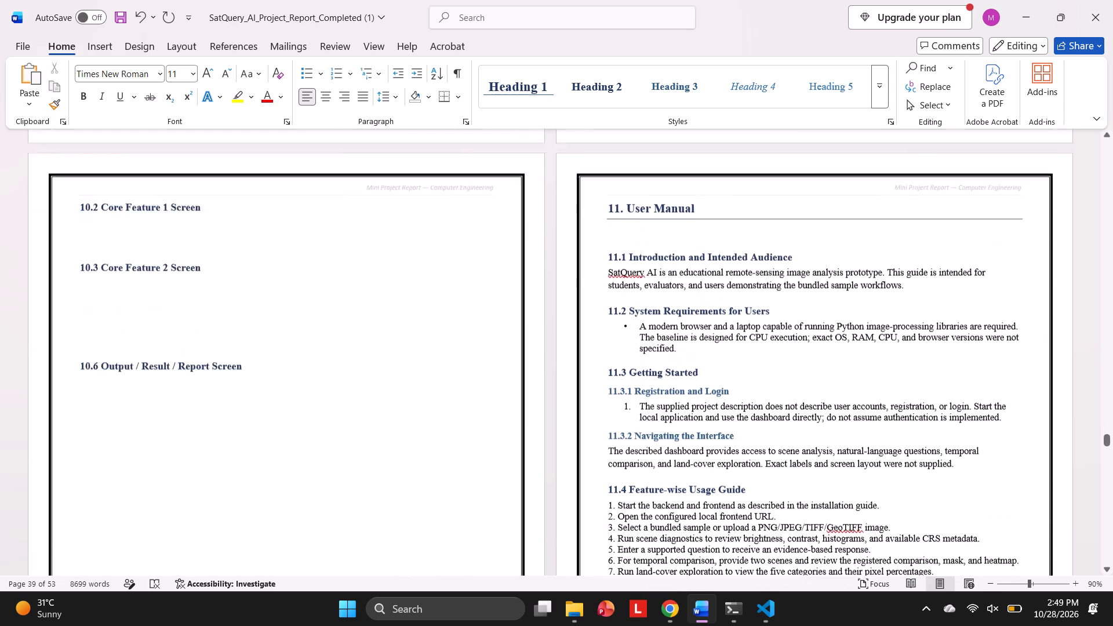
{"action": "scroll", "coordinate": [660, 435], "scroll_direction": "up", "scroll_amount": 1}
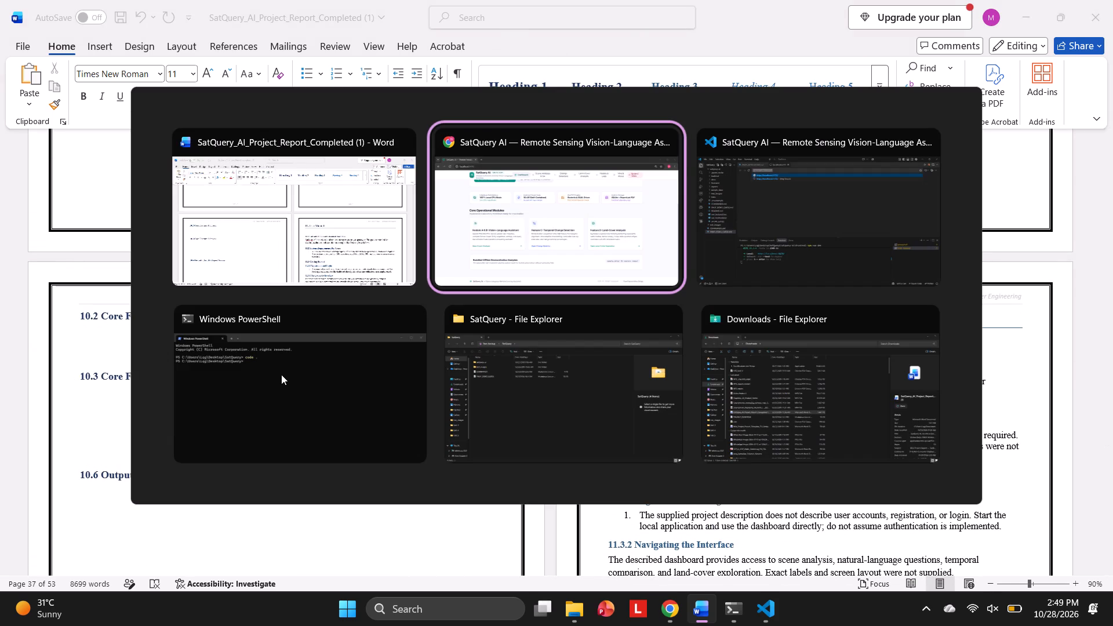
{"action": "left_click", "coordinate": [201, 327]}
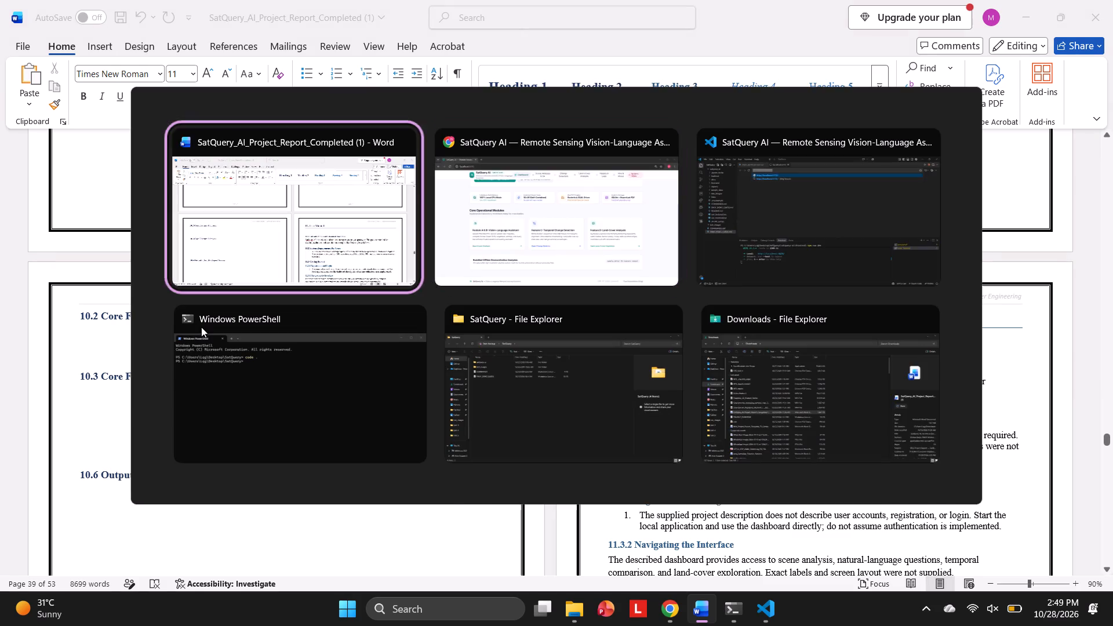
{"action": "left_click", "coordinate": [106, 52]}
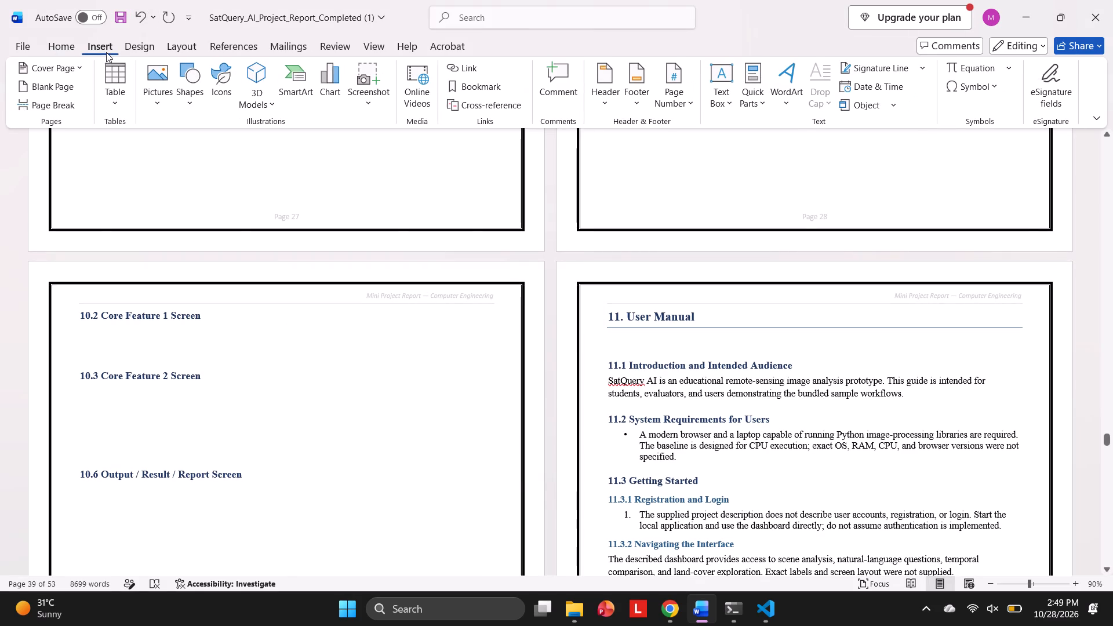
{"action": "left_click", "coordinate": [146, 79]}
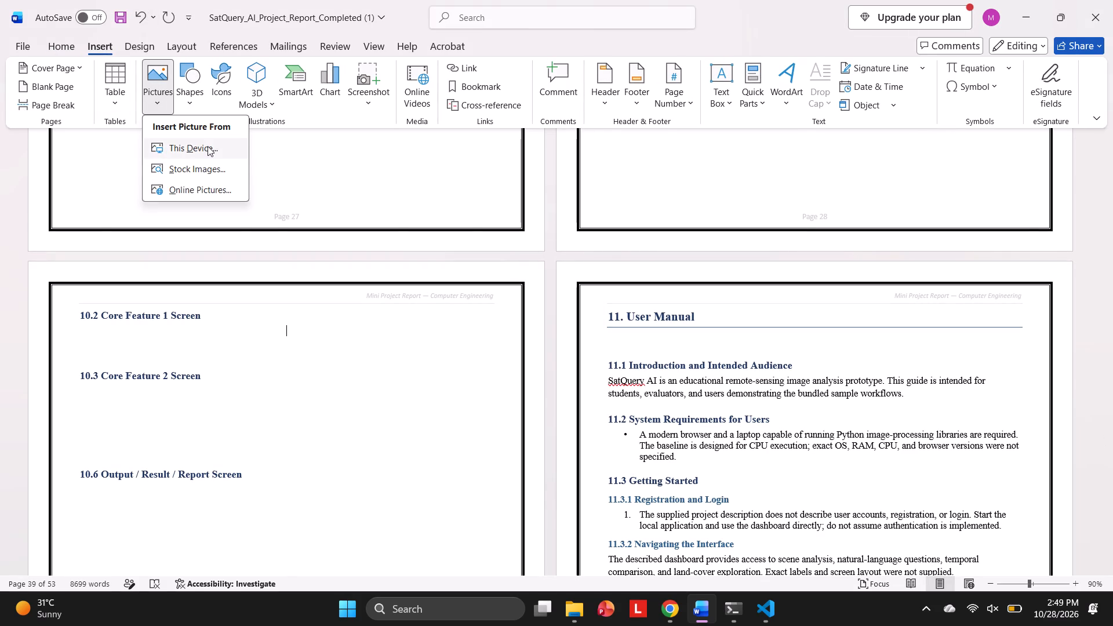
{"action": "left_click", "coordinate": [208, 146]}
{"action": "scroll", "coordinate": [413, 234], "scroll_direction": "down", "scroll_amount": 4}
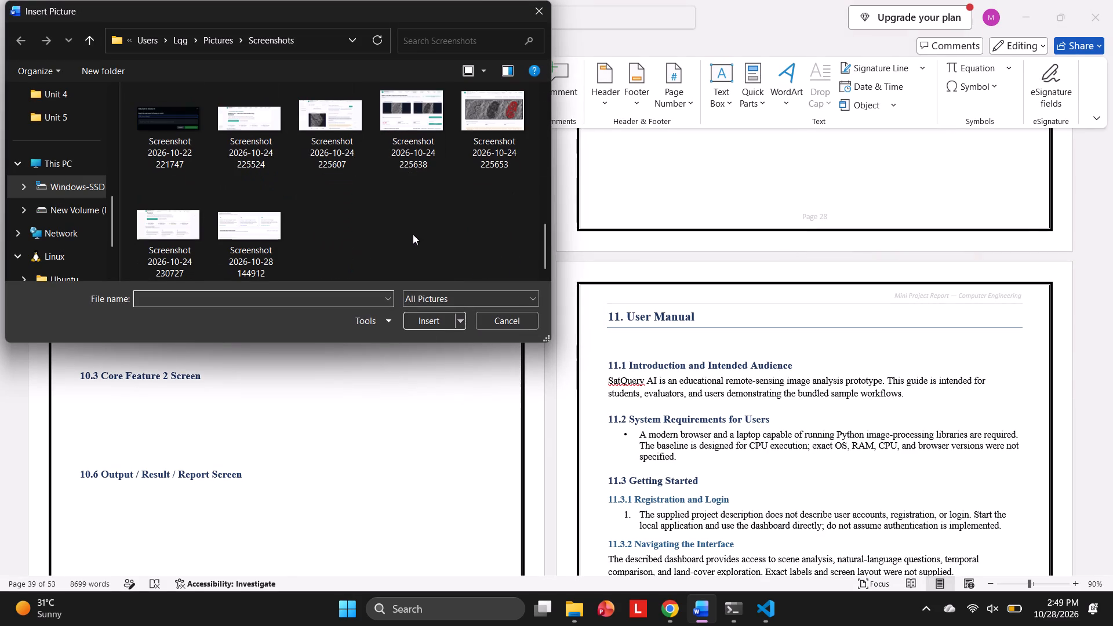
{"action": "scroll", "coordinate": [379, 183], "scroll_direction": "up", "scroll_amount": 1}
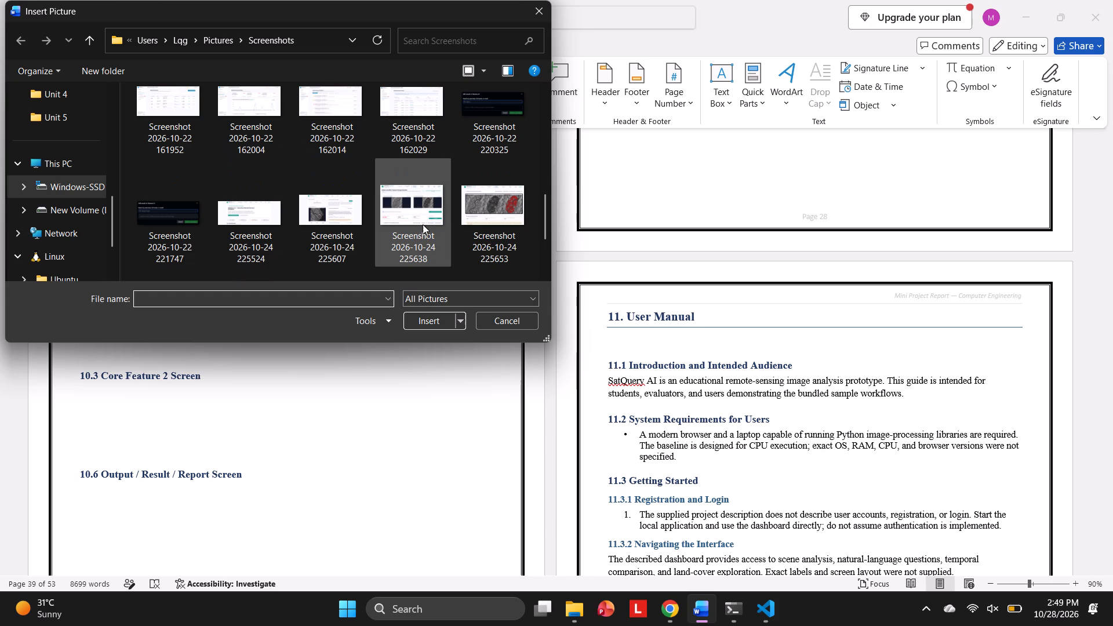
{"action": "left_click", "coordinate": [339, 231]}
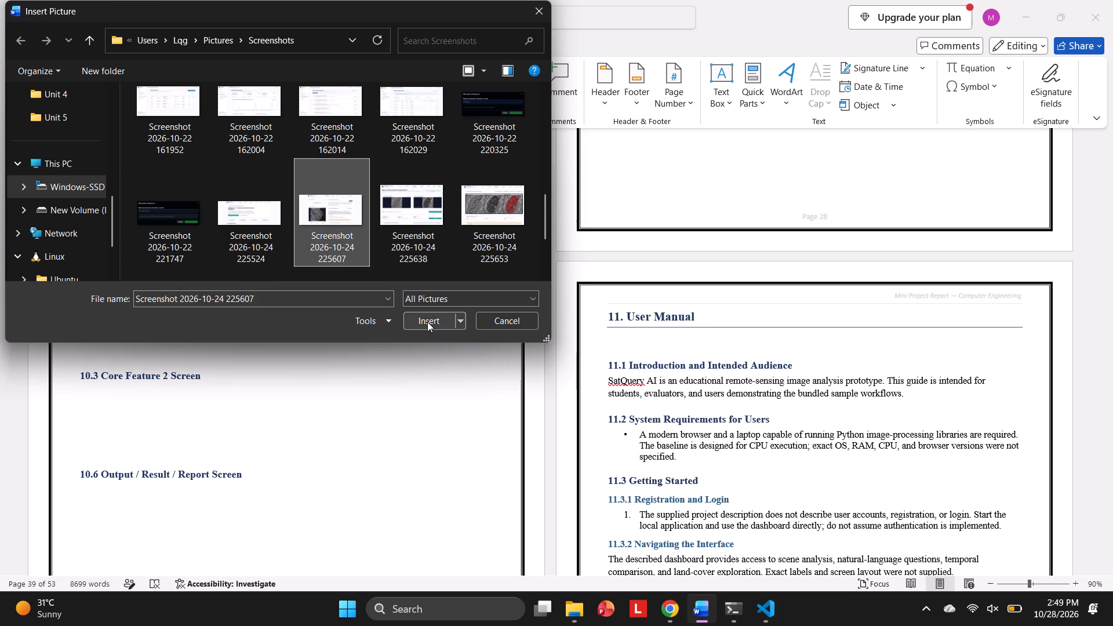
{"action": "left_click", "coordinate": [427, 322]}
{"action": "scroll", "coordinate": [419, 378], "scroll_direction": "down", "scroll_amount": 1}
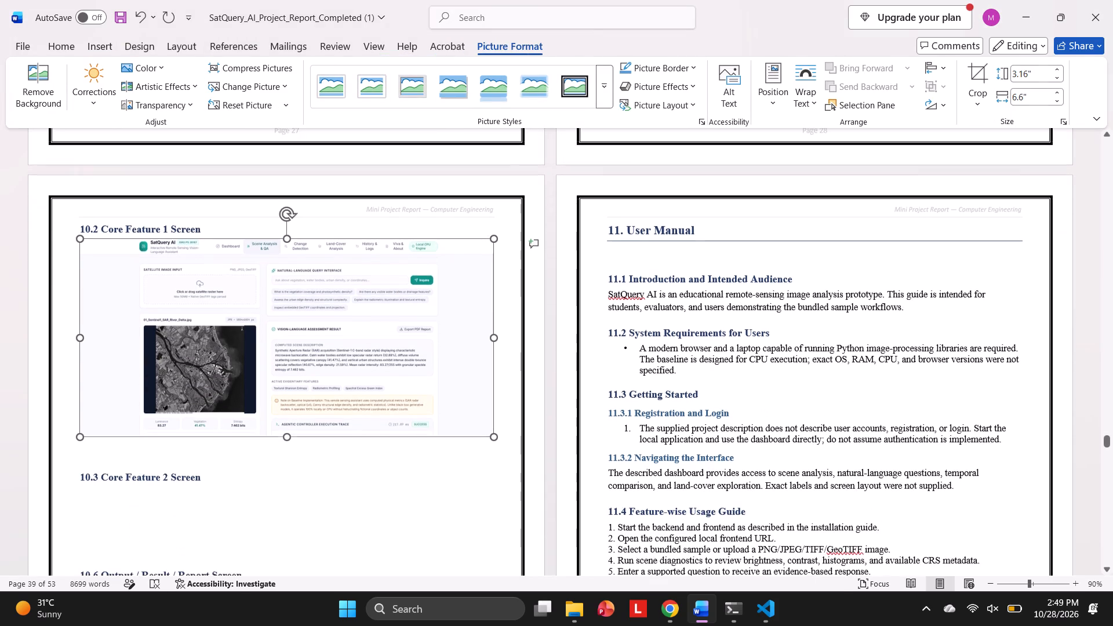
{"action": "left_click", "coordinate": [226, 514]}
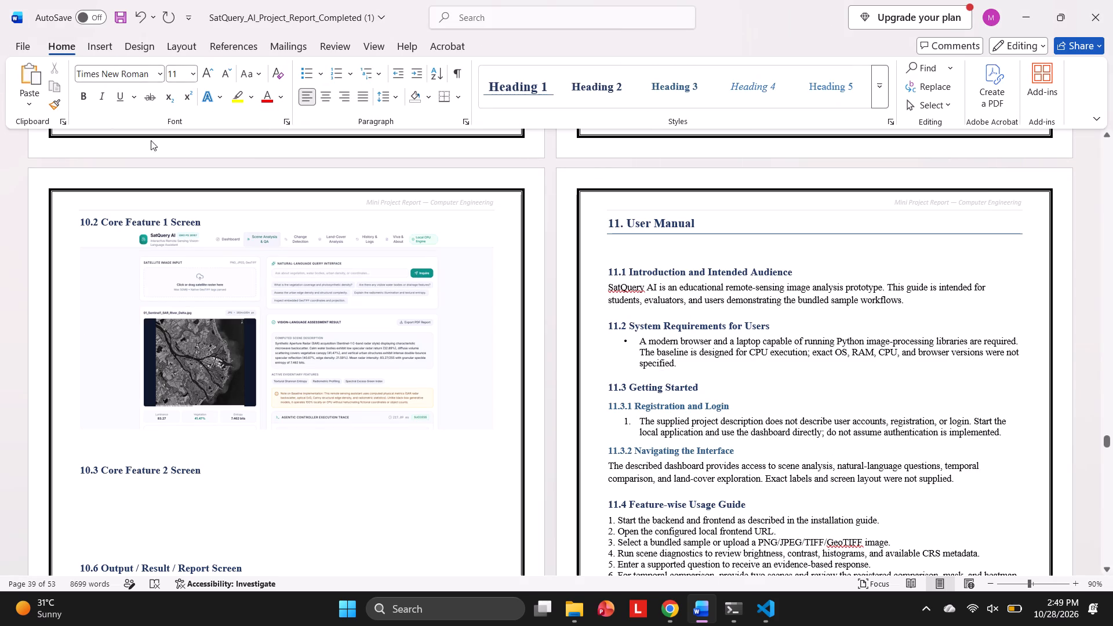
{"action": "left_click", "coordinate": [101, 35]}
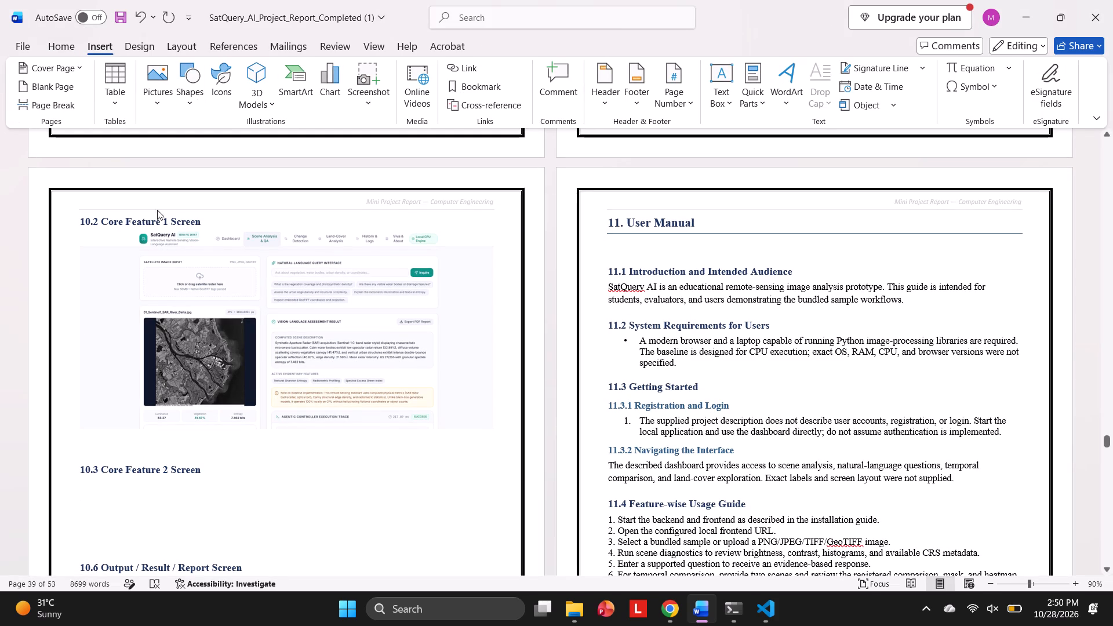
{"action": "left_click", "coordinate": [169, 75]}
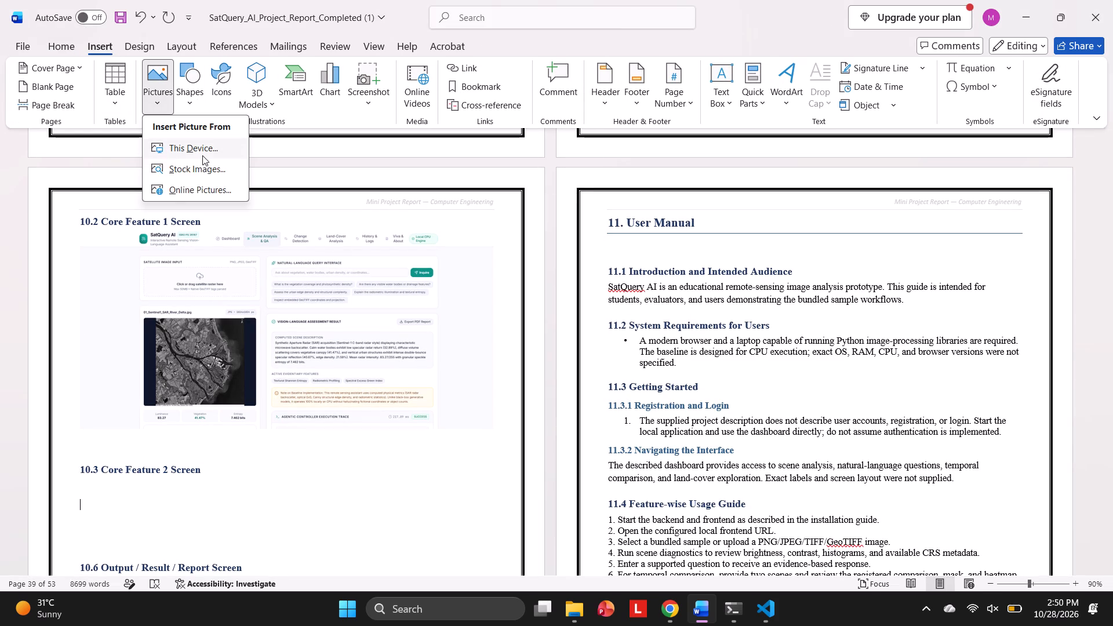
{"action": "left_click", "coordinate": [202, 155]}
{"action": "scroll", "coordinate": [418, 234], "scroll_direction": "down", "scroll_amount": 7}
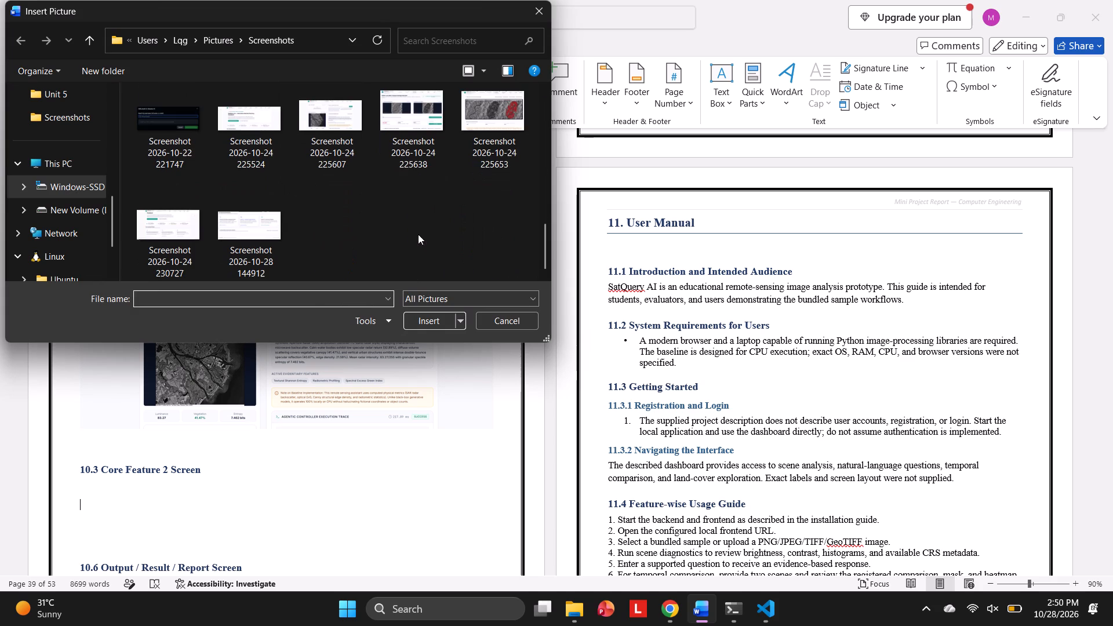
{"action": "left_click", "coordinate": [412, 109]}
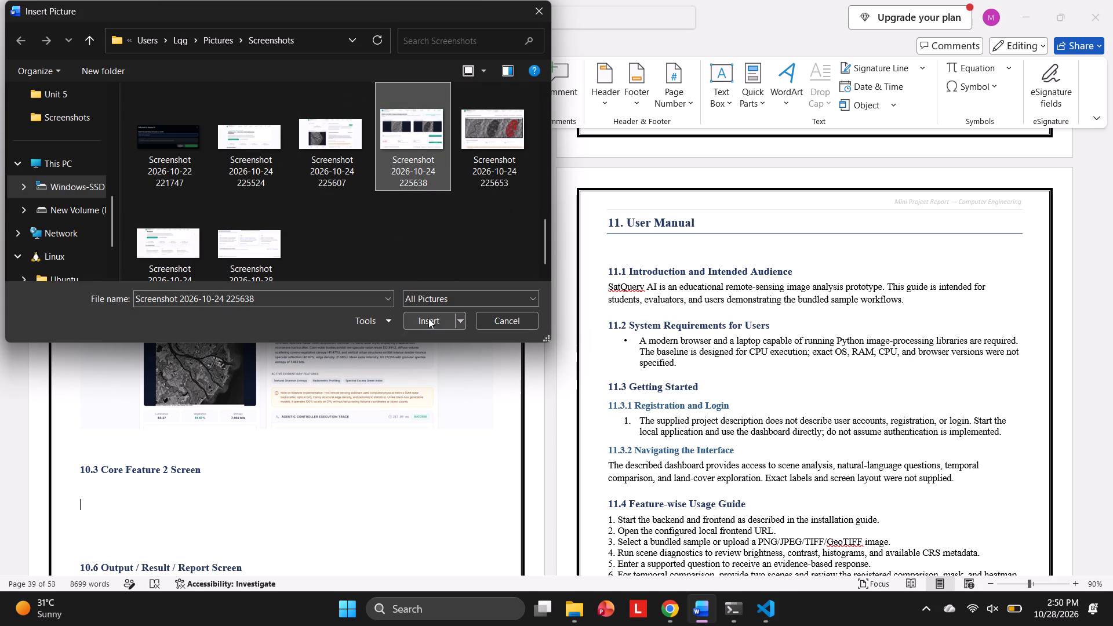
{"action": "left_click", "coordinate": [428, 318]}
Add a blank line above heading 10.6 Output / Result / Report Screen to push it onto the next page.
{"action": "scroll", "coordinate": [427, 433], "scroll_direction": "down", "scroll_amount": 1}
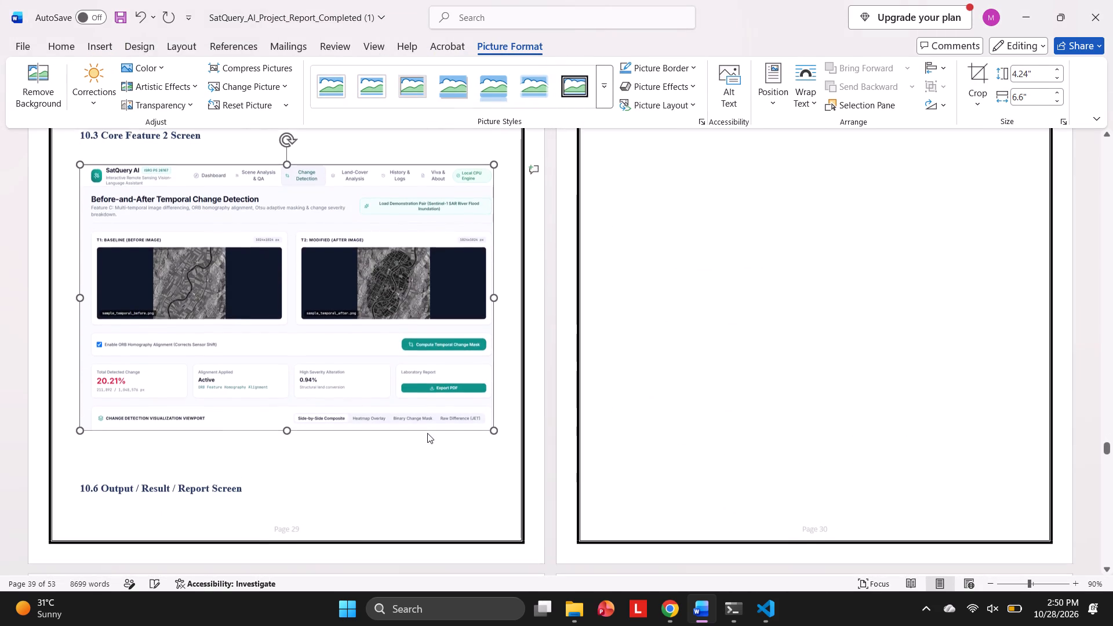
{"action": "scroll", "coordinate": [448, 449], "scroll_direction": "up", "scroll_amount": 4}
{"action": "scroll", "coordinate": [448, 449], "scroll_direction": "down", "scroll_amount": 3}
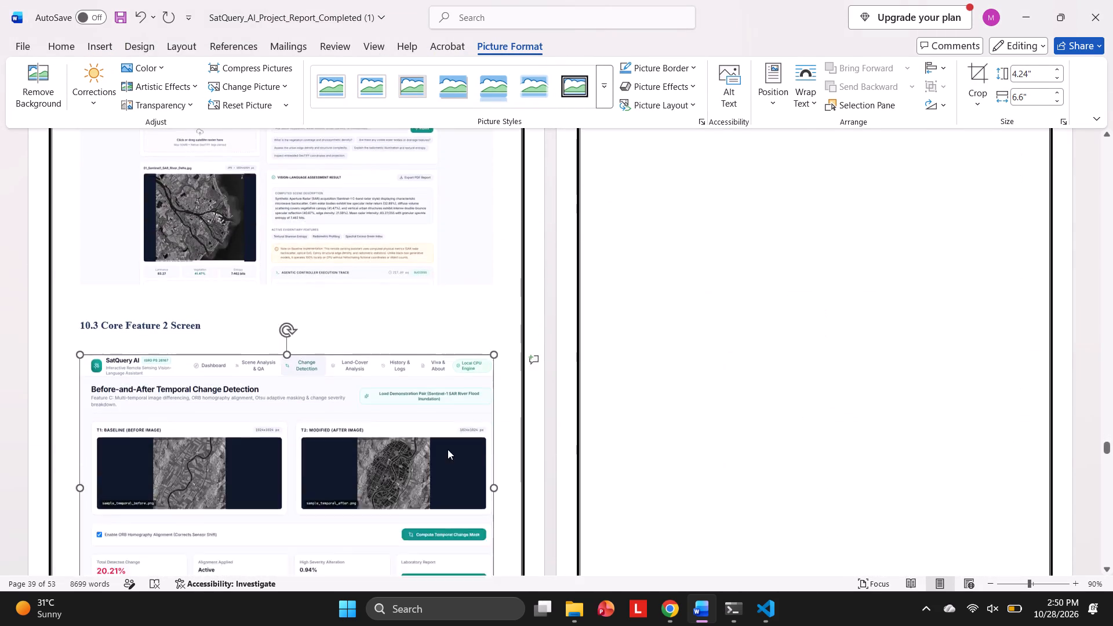
{"action": "scroll", "coordinate": [448, 449], "scroll_direction": "down", "scroll_amount": 1}
{"action": "left_click", "coordinate": [113, 300]}
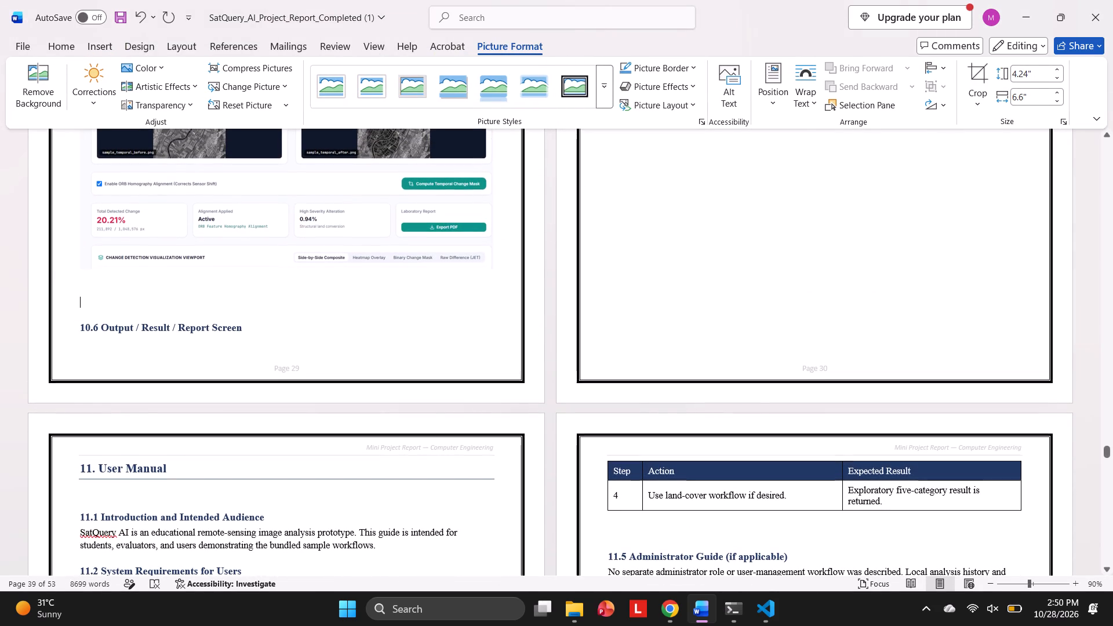
{"action": "key", "text": "Return"}
{"action": "scroll", "coordinate": [92, 313], "scroll_direction": "up", "scroll_amount": 2}
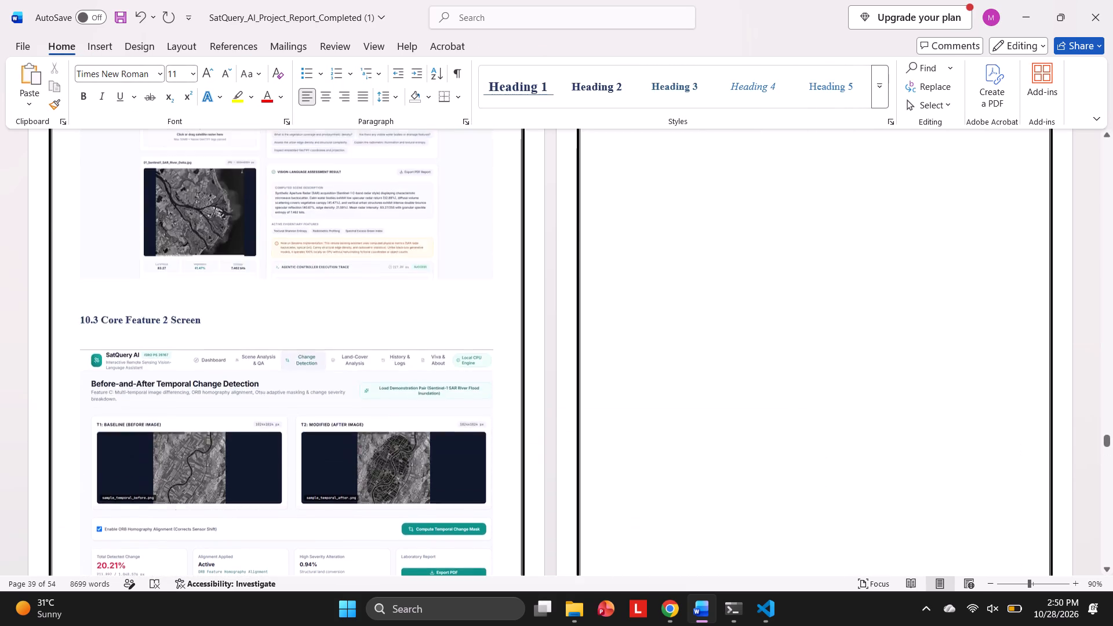
{"action": "scroll", "coordinate": [92, 313], "scroll_direction": "up", "scroll_amount": 1}
{"action": "left_click", "coordinate": [705, 350]}
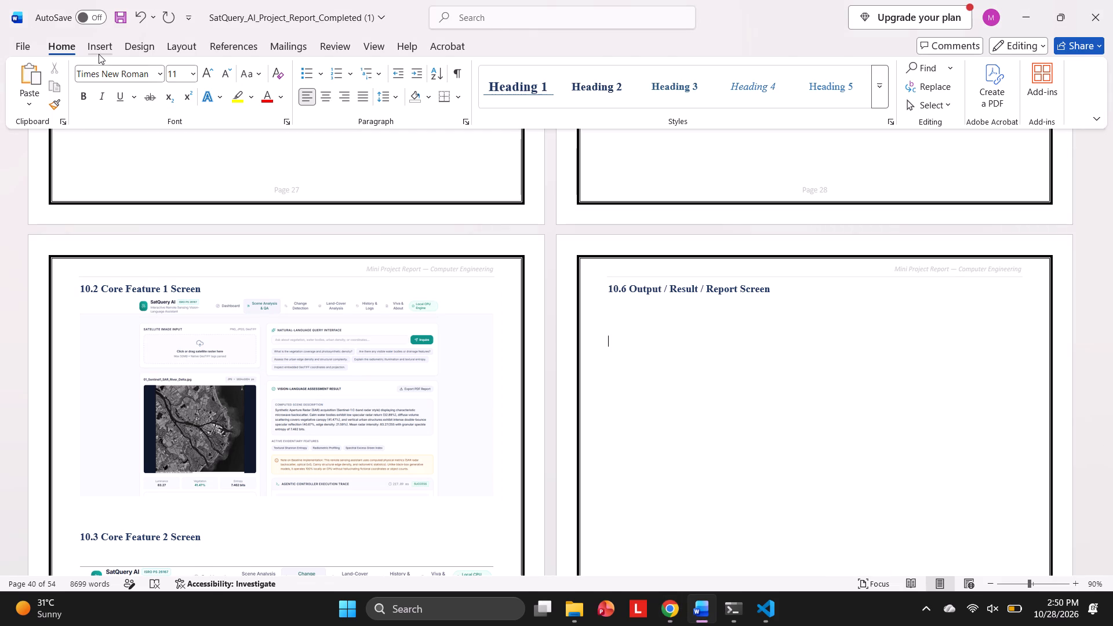
{"action": "left_click", "coordinate": [99, 54]}
{"action": "left_click", "coordinate": [151, 83]}
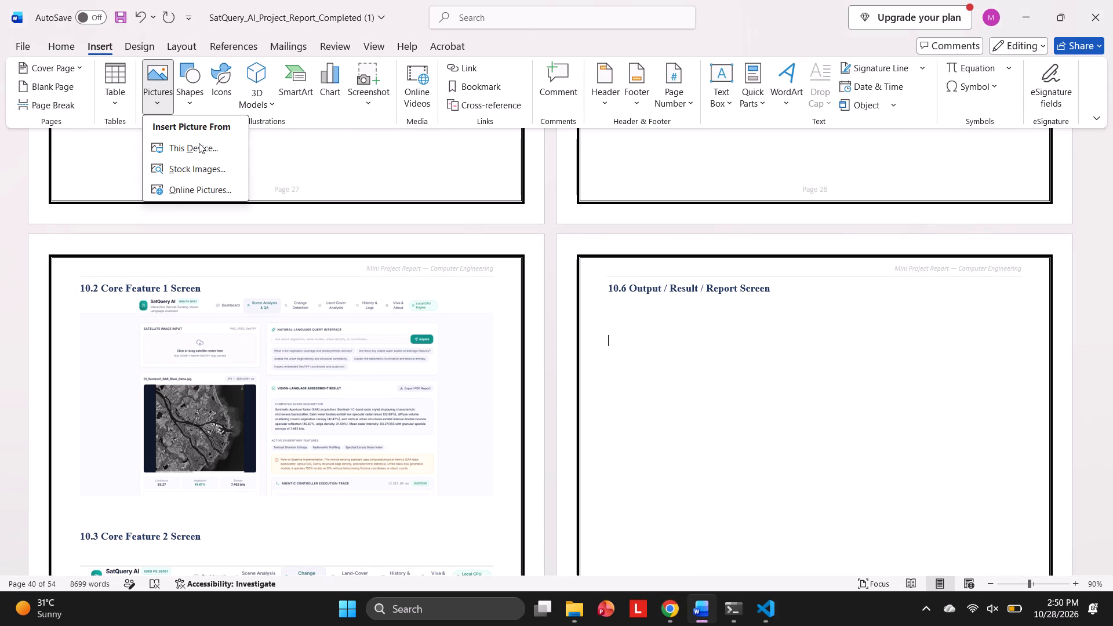
{"action": "left_click", "coordinate": [199, 143]}
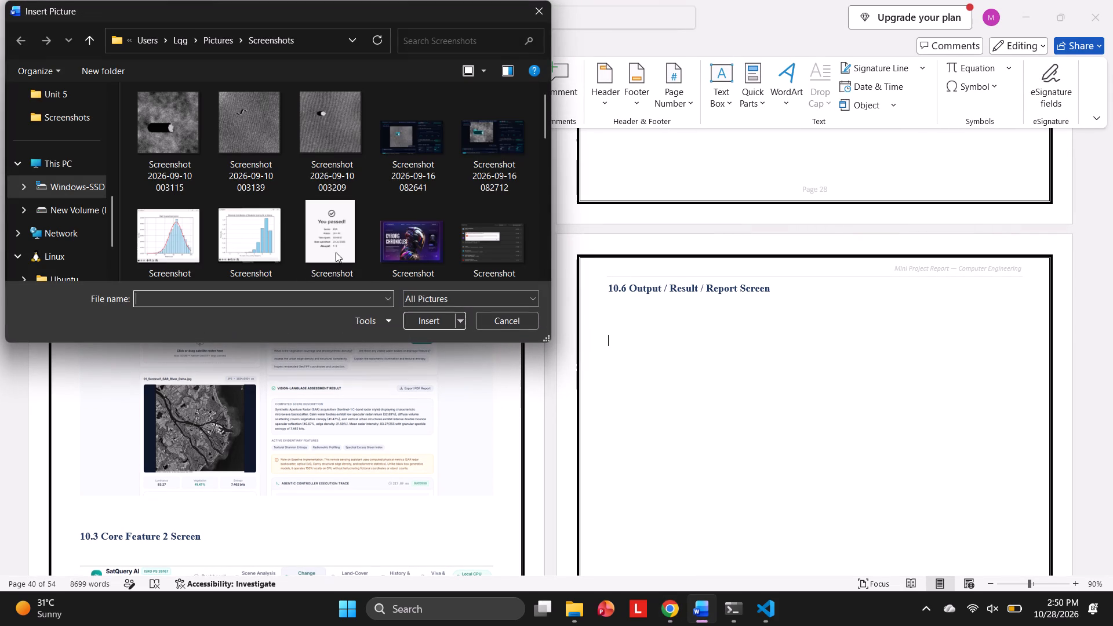
{"action": "scroll", "coordinate": [336, 252], "scroll_direction": "down", "scroll_amount": 6}
{"action": "left_click", "coordinate": [482, 144]}
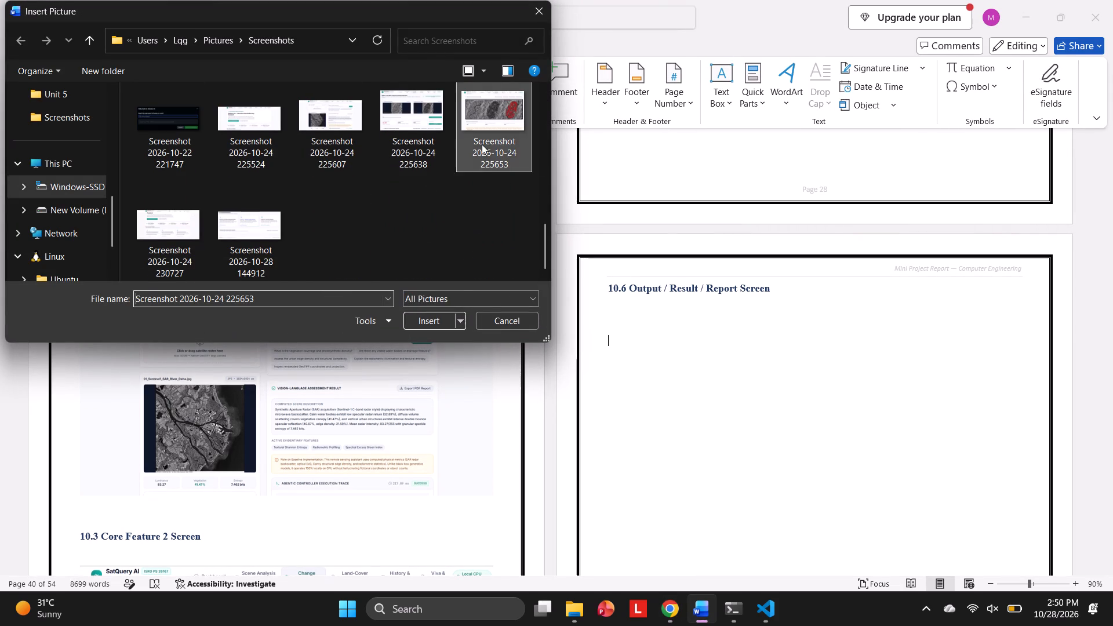
{"action": "left_click", "coordinate": [432, 324]}
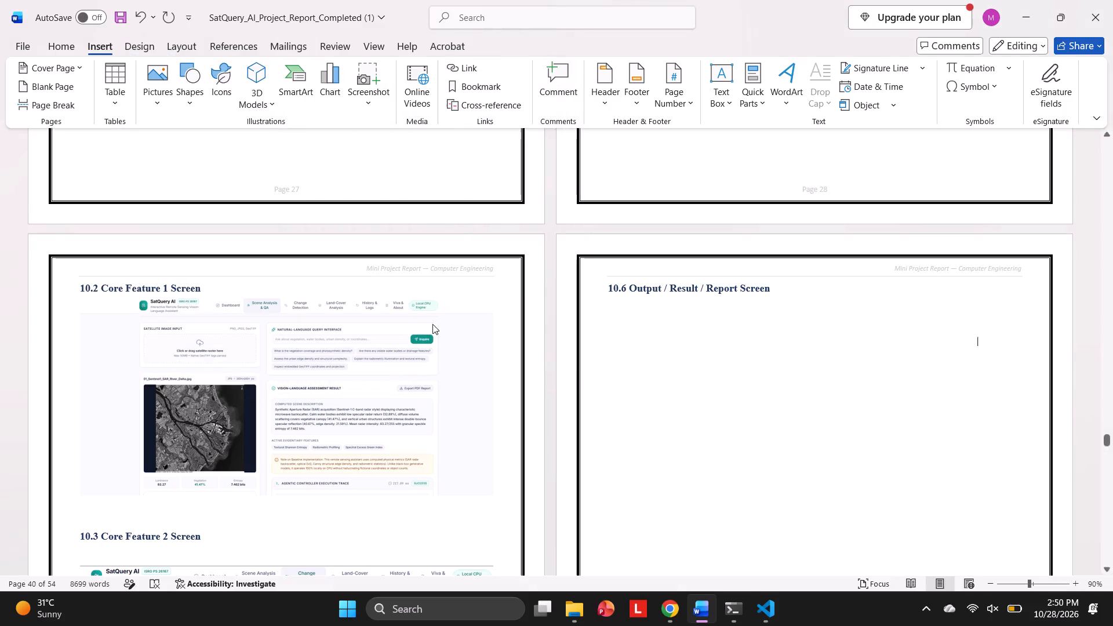
Check the pages around the inserted pictures in the Screenshots chapter and save the report.
{"action": "scroll", "coordinate": [565, 372], "scroll_direction": "down", "scroll_amount": 2}
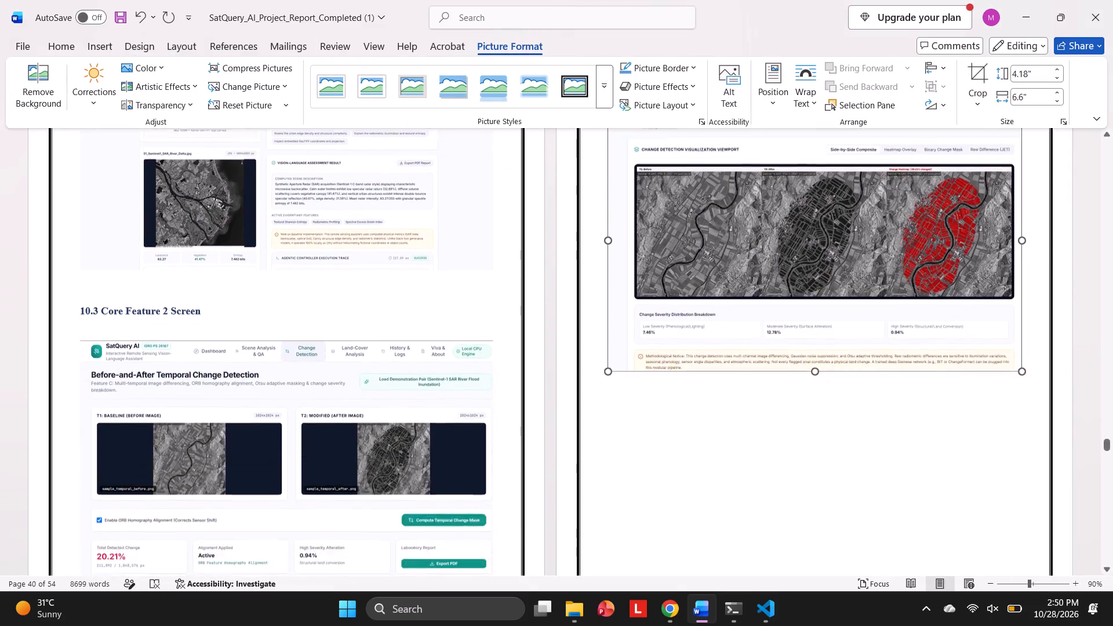
{"action": "scroll", "coordinate": [565, 372], "scroll_direction": "down", "scroll_amount": 2}
{"action": "scroll", "coordinate": [565, 372], "scroll_direction": "up", "scroll_amount": 1}
{"action": "scroll", "coordinate": [565, 372], "scroll_direction": "right", "scroll_amount": 1}
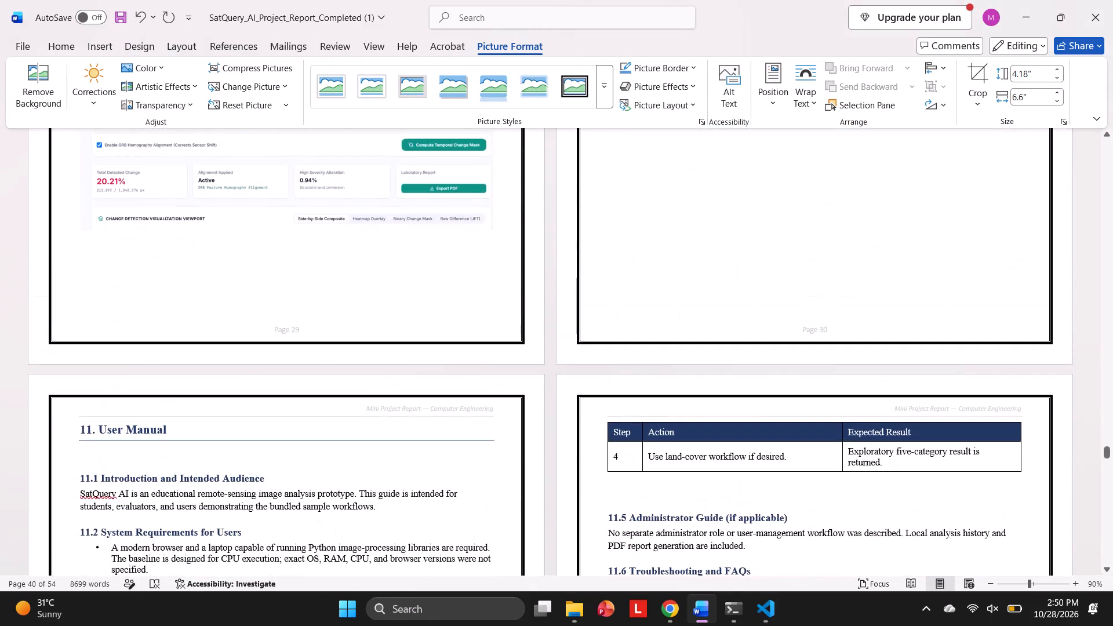
{"action": "scroll", "coordinate": [565, 372], "scroll_direction": "up", "scroll_amount": 1}
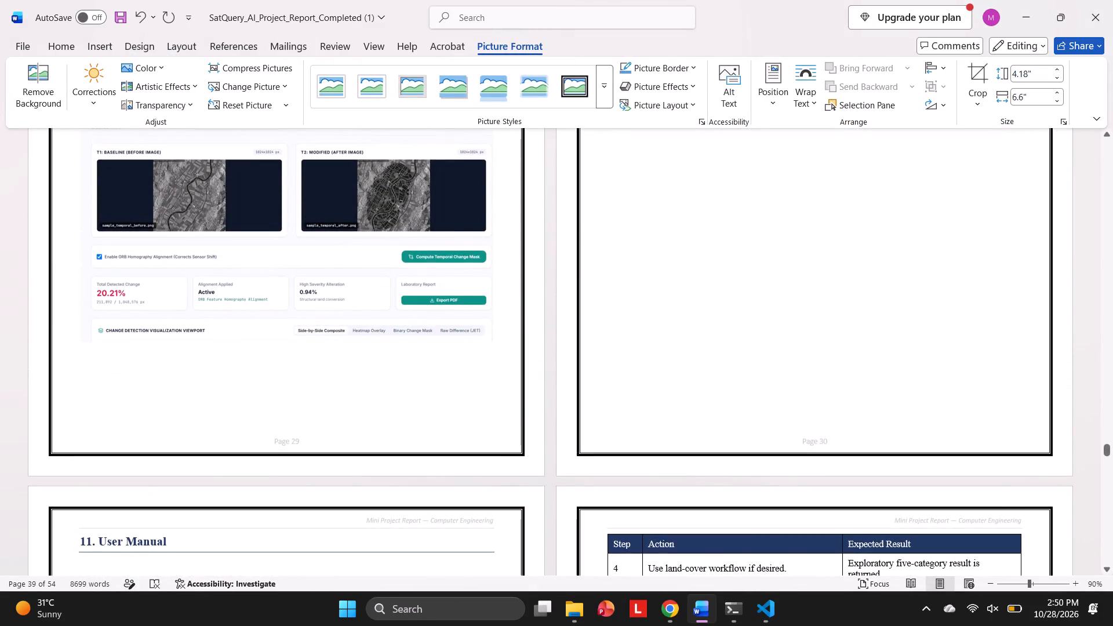
{"action": "key", "text": "ctrl+s"}
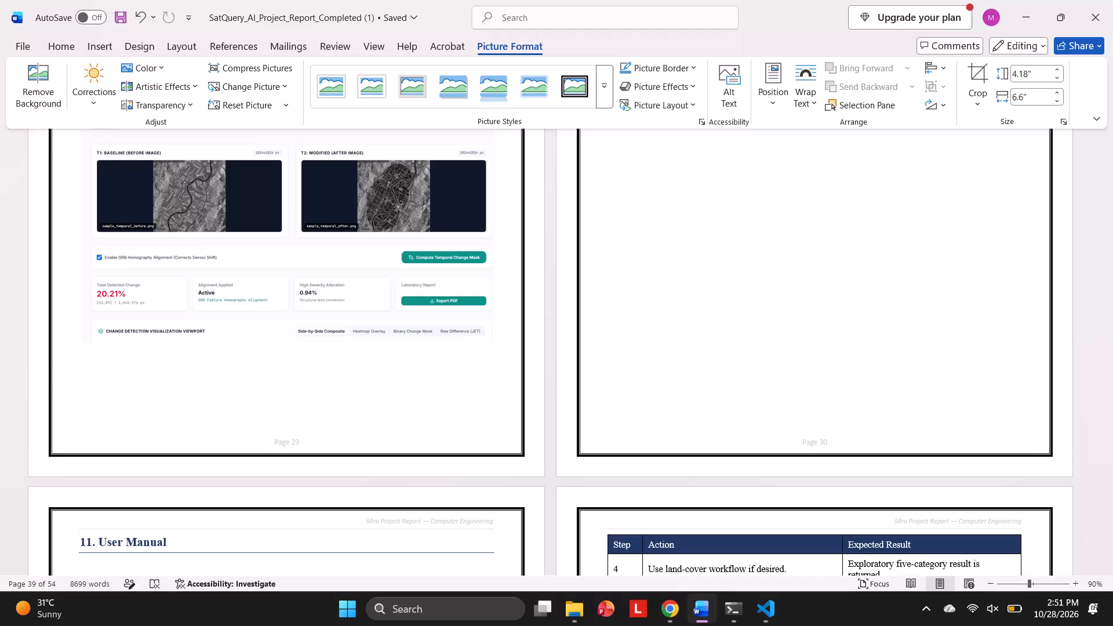
Review the report from the cover page and contents lists through chapter 1 to the start of the Literature Survey.
{"action": "scroll", "coordinate": [690, 378], "scroll_direction": "up", "scroll_amount": 5}
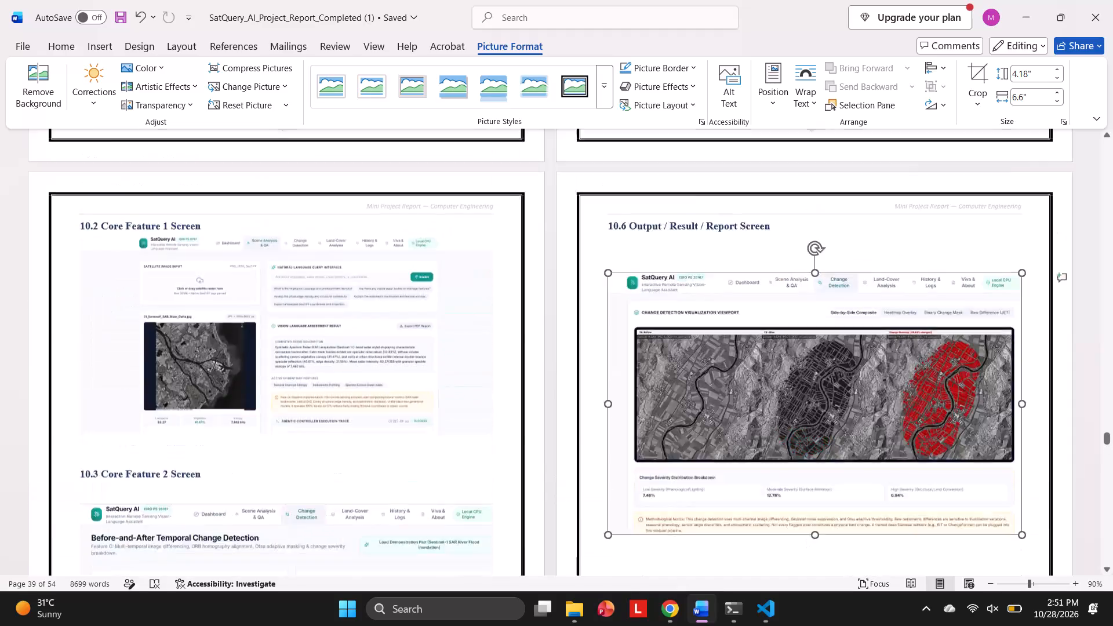
{"action": "scroll", "coordinate": [690, 378], "scroll_direction": "up", "scroll_amount": 6}
{"action": "scroll", "coordinate": [690, 378], "scroll_direction": "up", "scroll_amount": 20}
{"action": "scroll", "coordinate": [690, 378], "scroll_direction": "up", "scroll_amount": 9}
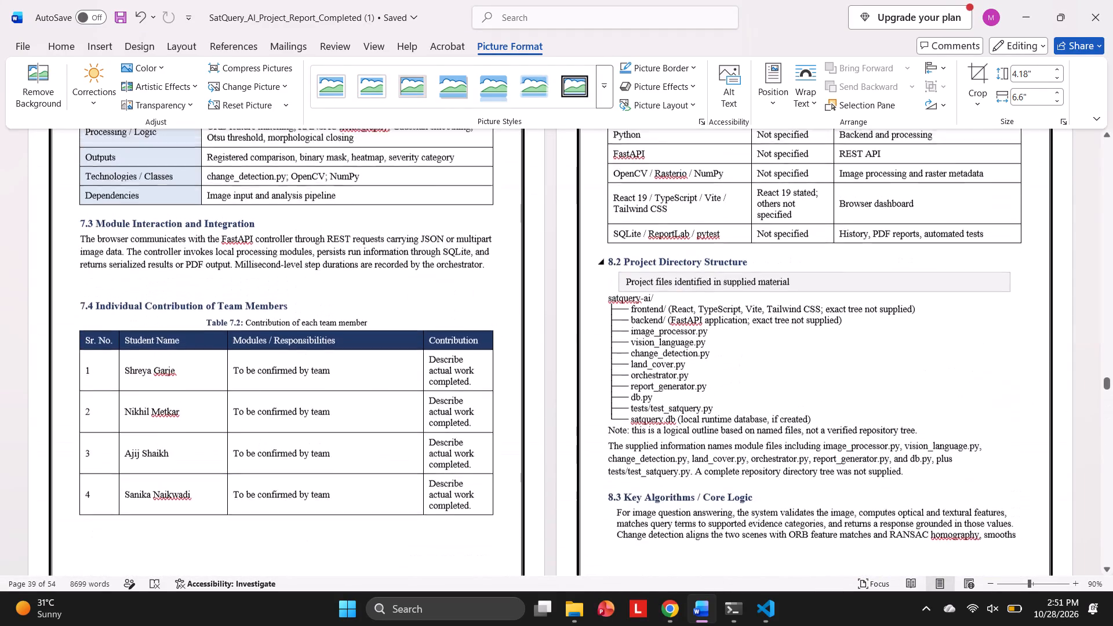
{"action": "scroll", "coordinate": [690, 378], "scroll_direction": "up", "scroll_amount": 3}
{"action": "scroll", "coordinate": [690, 378], "scroll_direction": "up", "scroll_amount": 20}
{"action": "scroll", "coordinate": [690, 378], "scroll_direction": "up", "scroll_amount": 20}
{"action": "scroll", "coordinate": [690, 378], "scroll_direction": "up", "scroll_amount": 20}
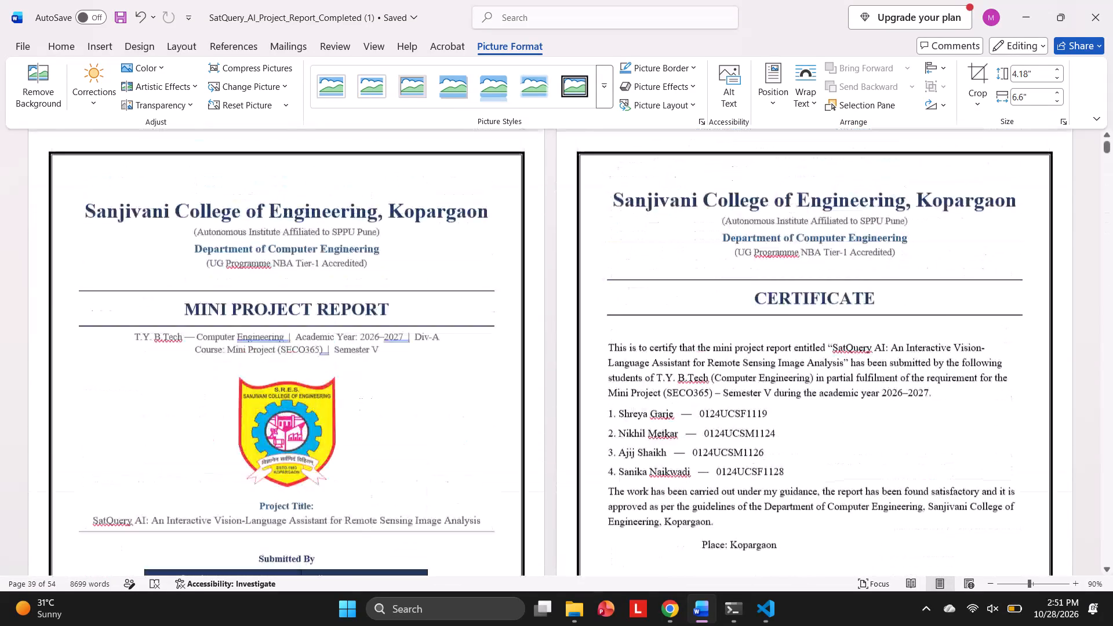
{"action": "scroll", "coordinate": [690, 378], "scroll_direction": "down", "scroll_amount": 7}
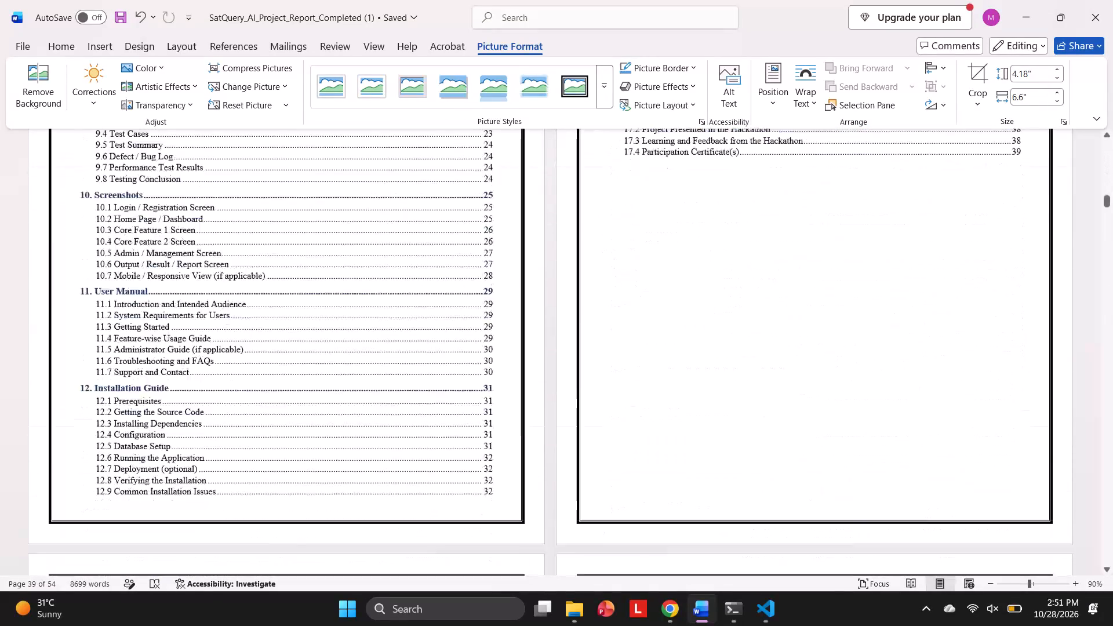
{"action": "scroll", "coordinate": [690, 378], "scroll_direction": "down", "scroll_amount": 3}
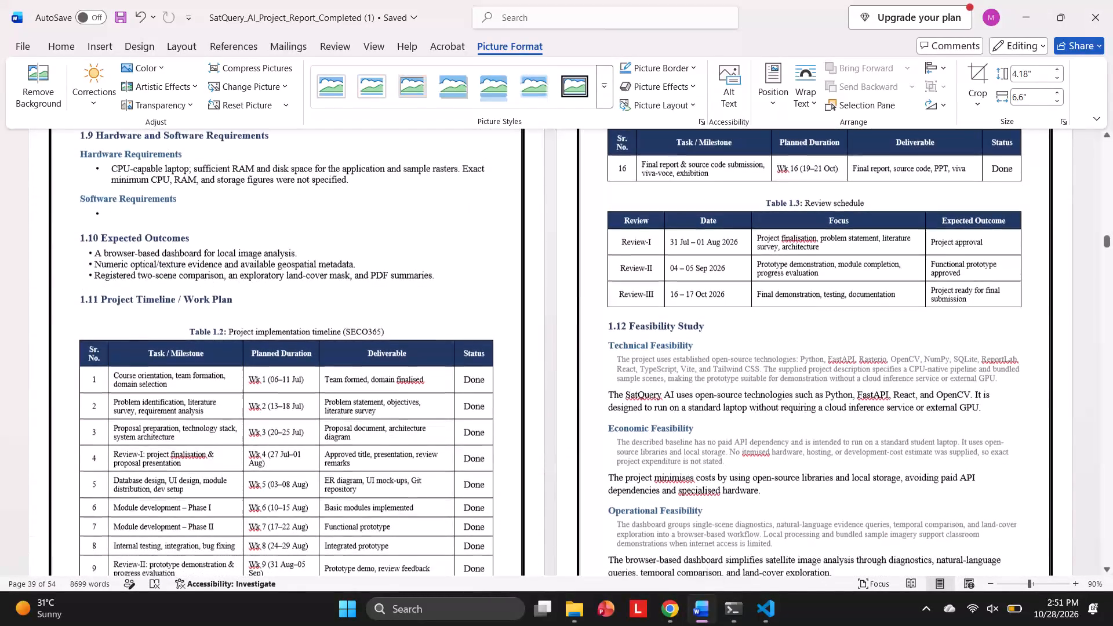
{"action": "scroll", "coordinate": [690, 378], "scroll_direction": "down", "scroll_amount": 2}
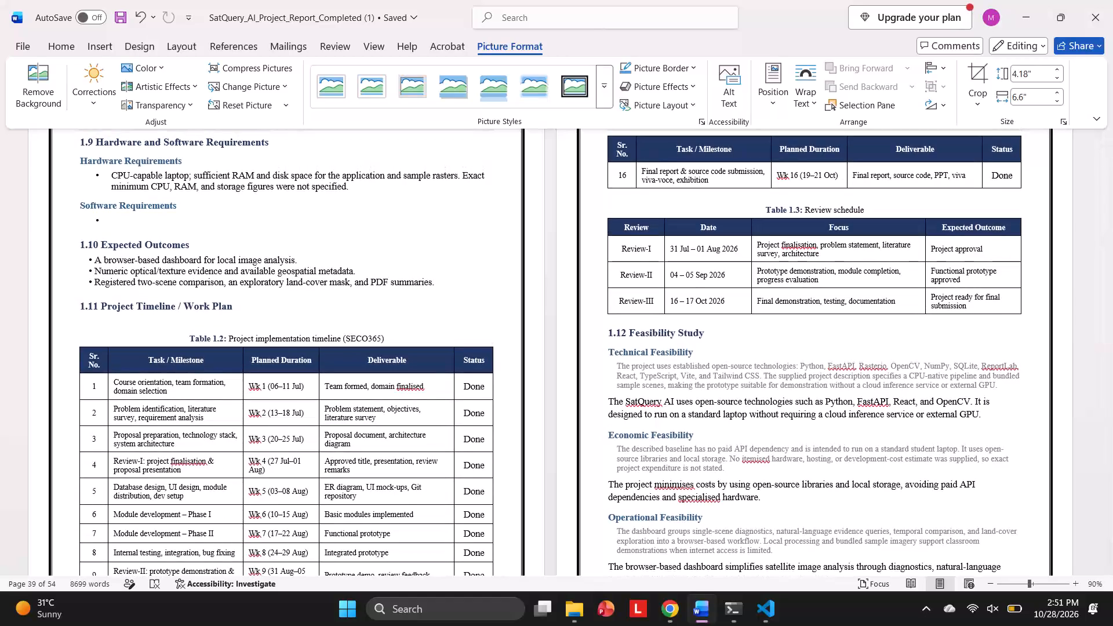
{"action": "scroll", "coordinate": [690, 378], "scroll_direction": "up", "scroll_amount": 7}
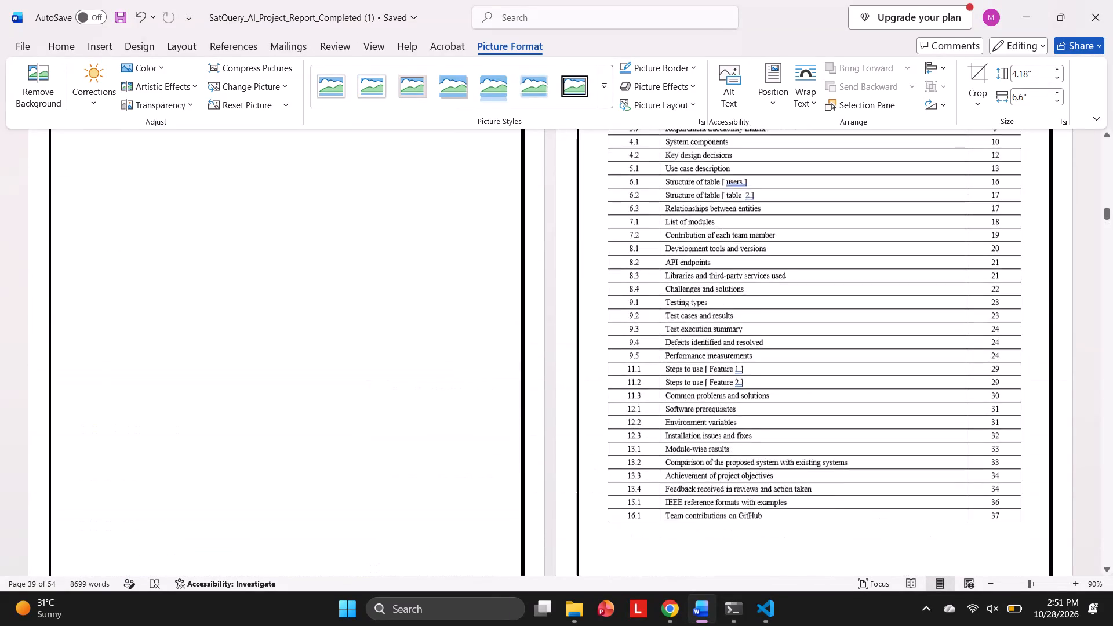
{"action": "scroll", "coordinate": [690, 378], "scroll_direction": "down", "scroll_amount": 5}
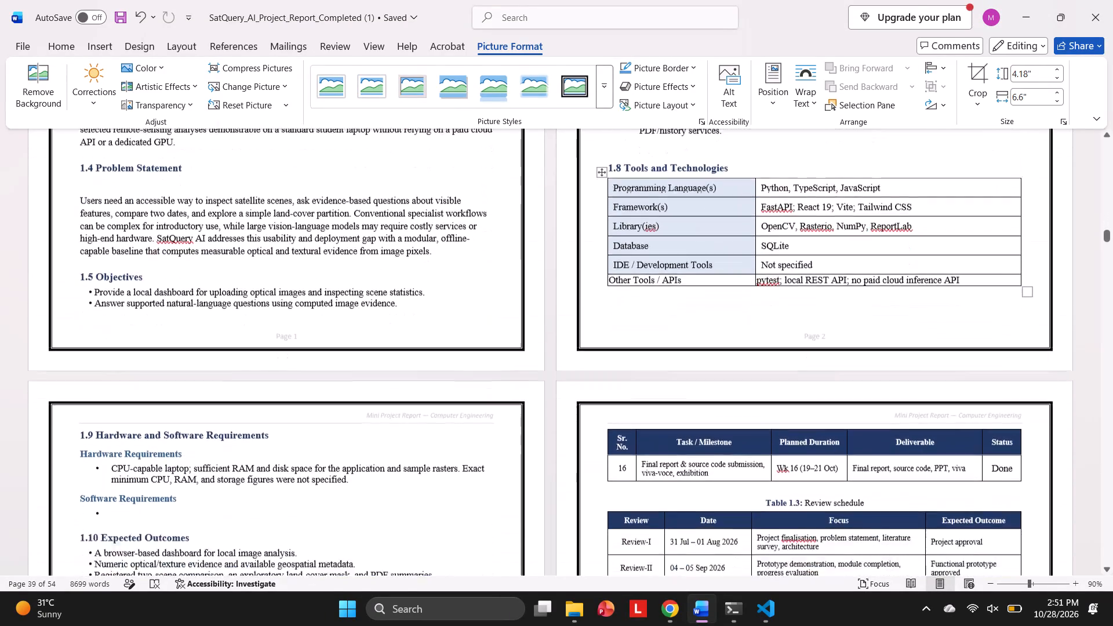
{"action": "scroll", "coordinate": [690, 378], "scroll_direction": "down", "scroll_amount": 1}
{"action": "scroll", "coordinate": [690, 378], "scroll_direction": "right", "scroll_amount": 1}
{"action": "scroll", "coordinate": [690, 378], "scroll_direction": "down", "scroll_amount": 1}
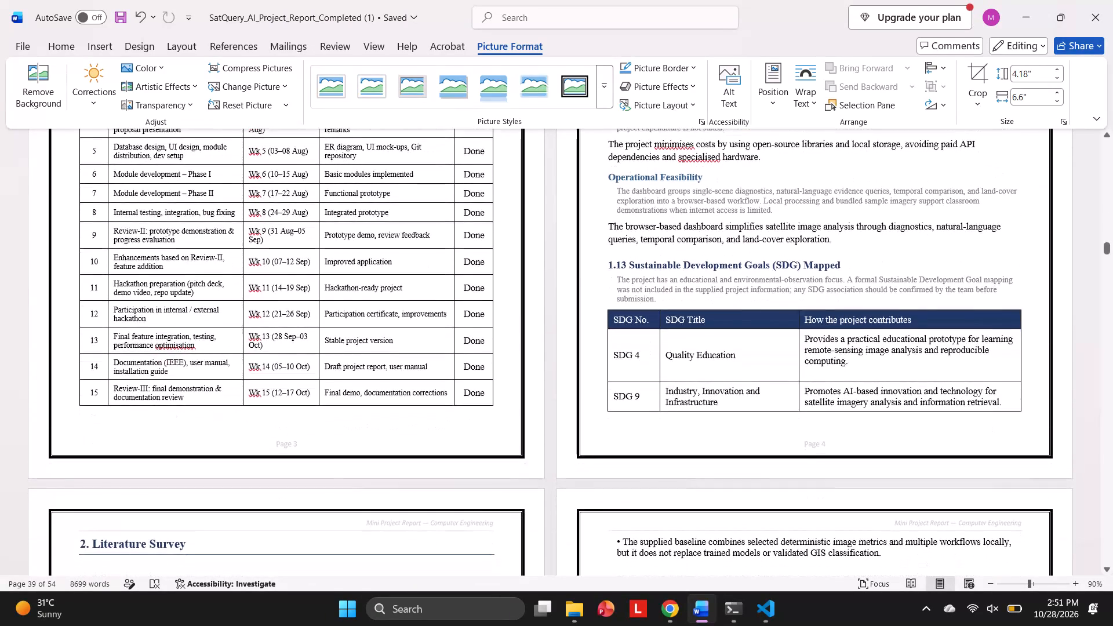
{"action": "scroll", "coordinate": [690, 378], "scroll_direction": "down", "scroll_amount": 4}
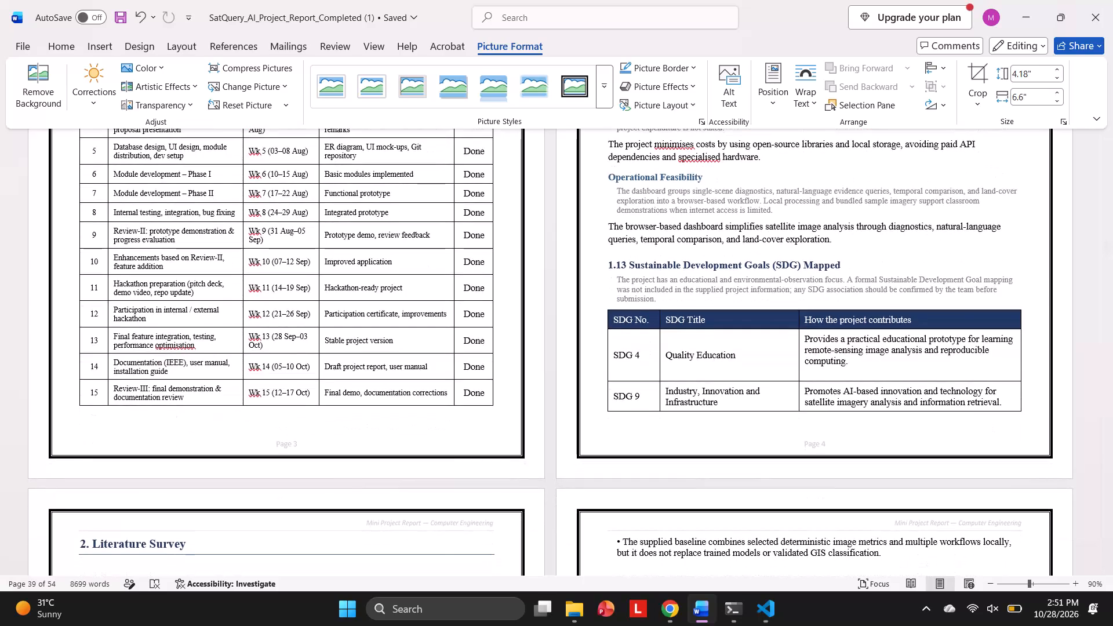
{"action": "scroll", "coordinate": [690, 378], "scroll_direction": "down", "scroll_amount": 4}
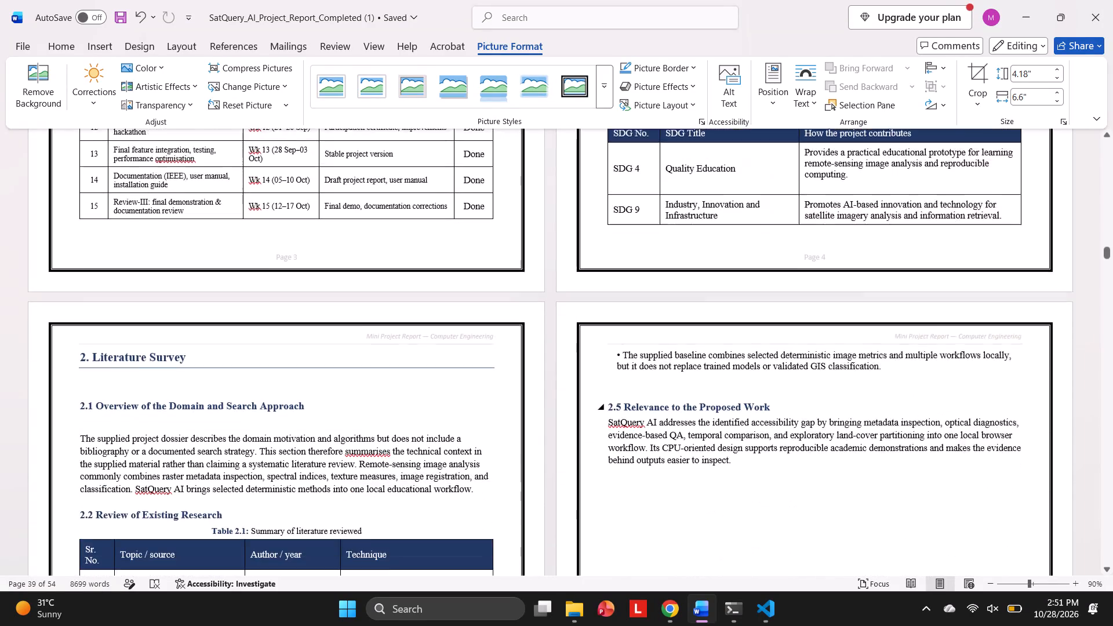
Delete the Software Requirements subheading and its empty bullet from section 1.9 Hardware and Software Requirements, and save the report.
{"action": "scroll", "coordinate": [690, 378], "scroll_direction": "up", "scroll_amount": 20}
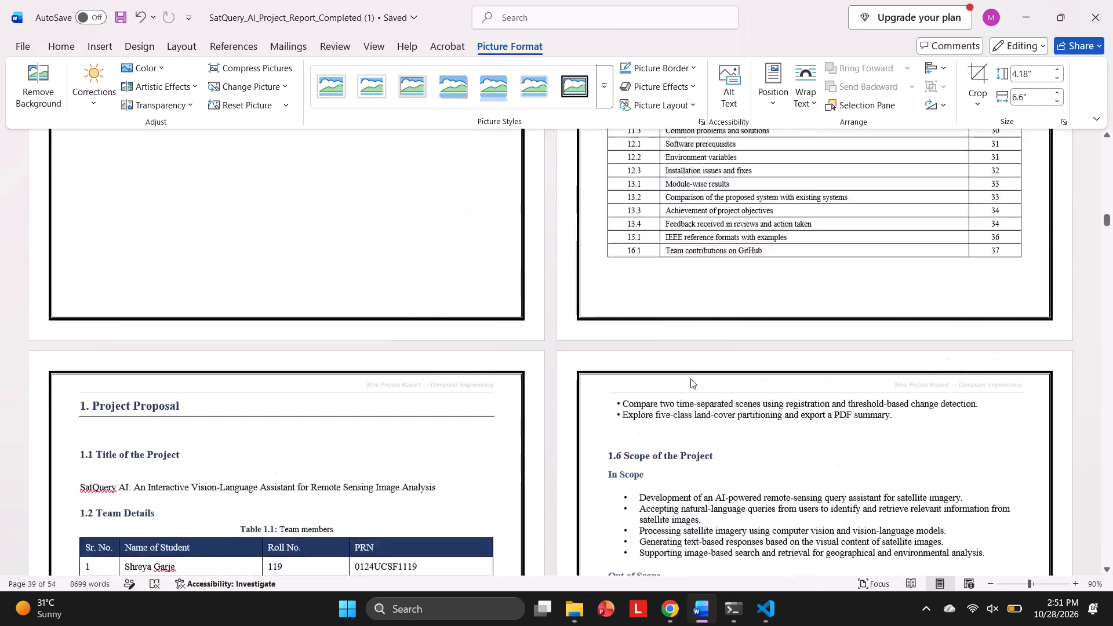
{"action": "scroll", "coordinate": [690, 378], "scroll_direction": "up", "scroll_amount": 3}
{"action": "scroll", "coordinate": [690, 378], "scroll_direction": "down", "scroll_amount": 6}
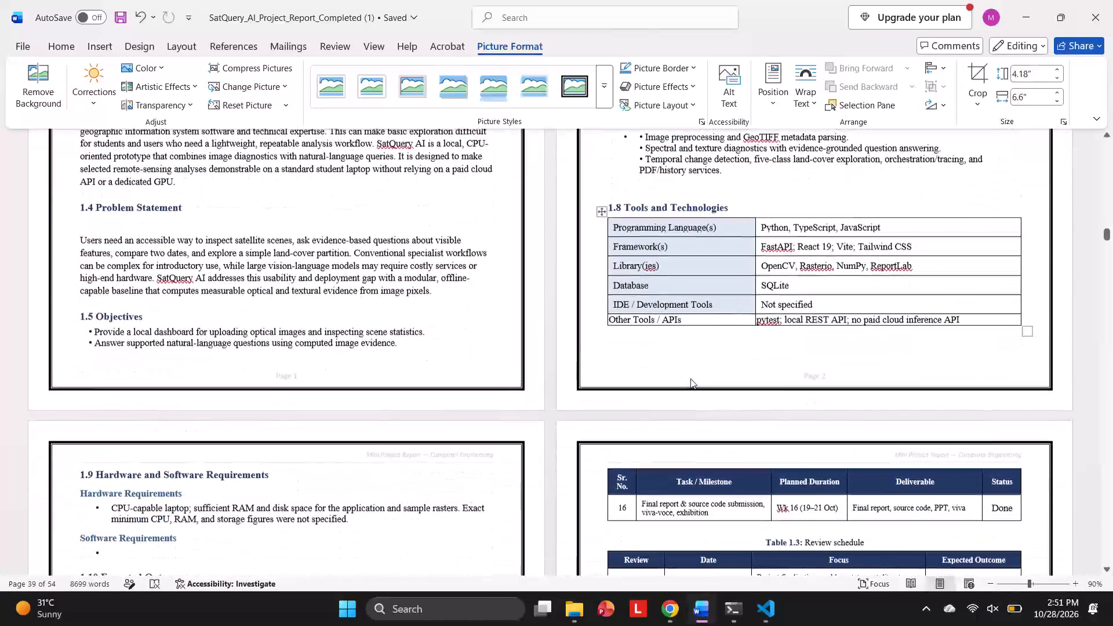
{"action": "scroll", "coordinate": [690, 378], "scroll_direction": "down", "scroll_amount": 1}
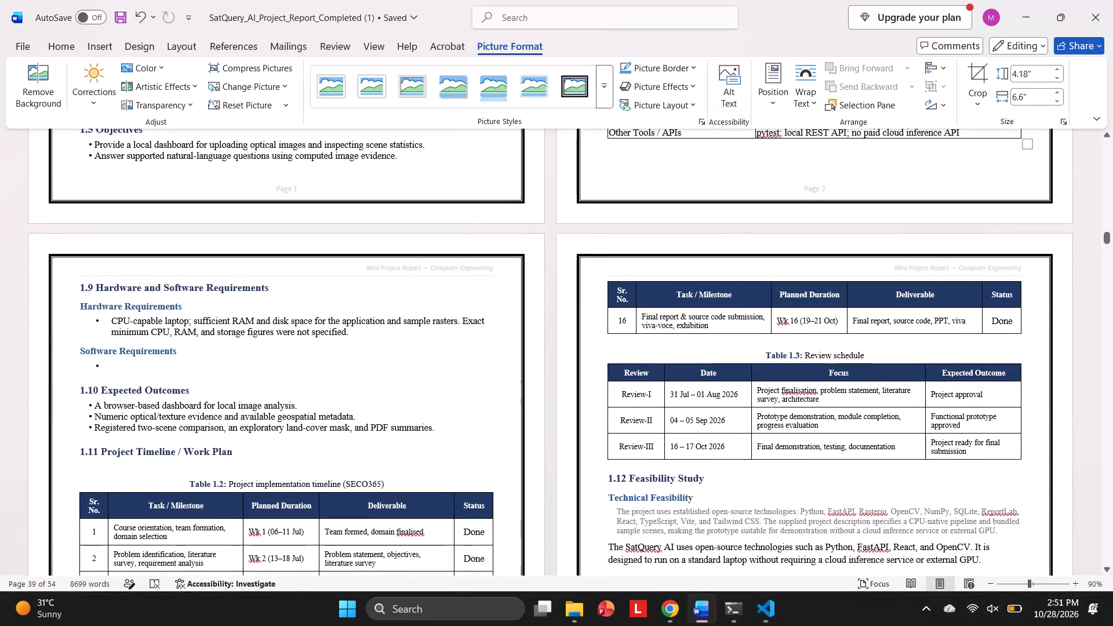
{"action": "left_click_drag", "start_coordinate": [120, 362], "coordinate": [75, 355]}
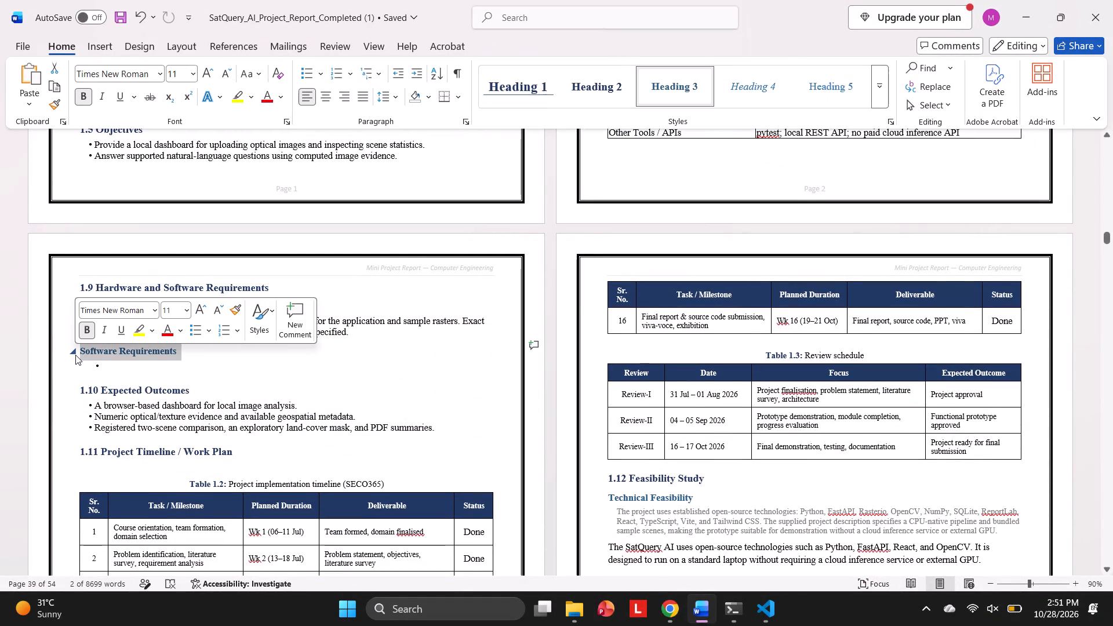
{"action": "key", "text": "Down"}
{"action": "key", "text": "BackSpace"}
{"action": "key", "text": "BackSpace"}
{"action": "key", "text": "BackSpace"}
{"action": "key", "text": "BackSpace"}
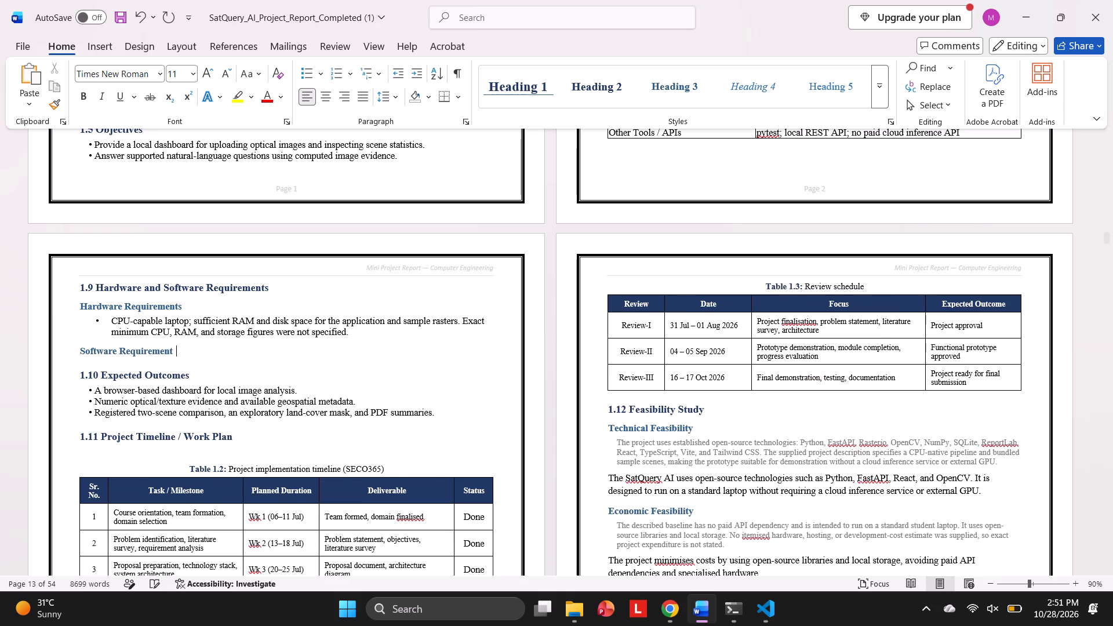
{"action": "key", "text": "BackSpace"}
{"action": "key", "text": "BackSpace"}
{"action": "key", "text": "BackSpace"}
{"action": "key", "text": "BackSpace"}
{"action": "key", "text": "BackSpace"}
{"action": "key", "text": "BackSpace"}
{"action": "key", "text": "BackSpace"}
{"action": "key", "text": "BackSpace"}
{"action": "key", "text": "BackSpace"}
{"action": "key", "text": "BackSpace"}
{"action": "key", "text": "BackSpace"}
{"action": "key", "text": "BackSpace"}
{"action": "key", "text": "BackSpace"}
{"action": "key", "text": "BackSpace"}
{"action": "key", "text": "BackSpace"}
{"action": "key", "text": "BackSpace"}
{"action": "key", "text": "BackSpace"}
{"action": "key", "text": "BackSpace"}
{"action": "key", "text": "BackSpace"}
{"action": "key", "text": "BackSpace"}
{"action": "key", "text": "BackSpace"}
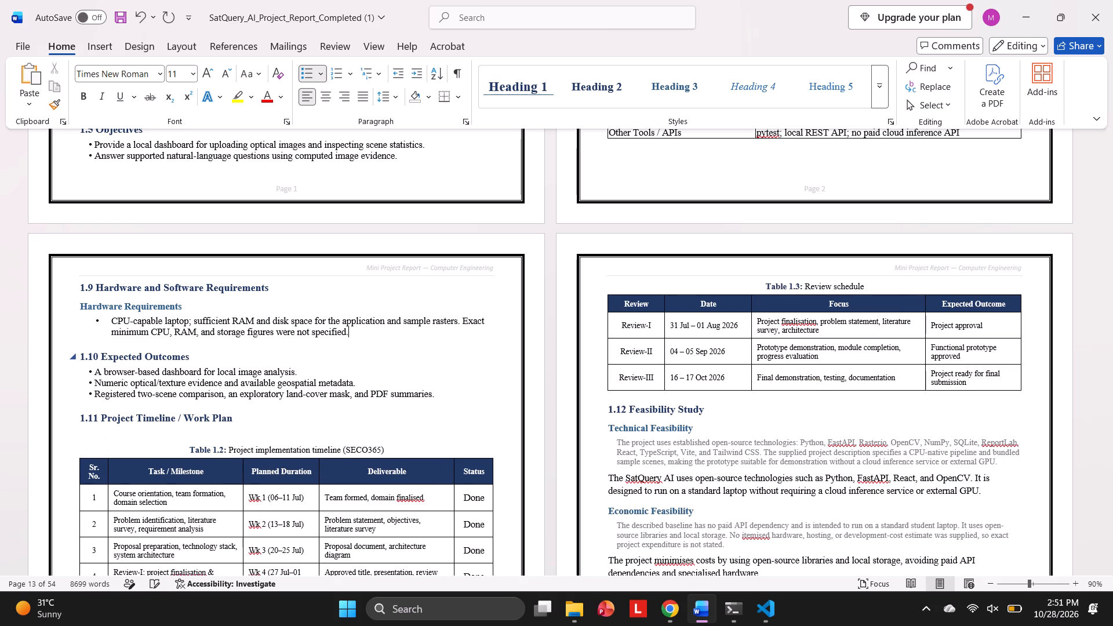
{"action": "key", "text": "ctrl+s"}
Check the project timeline and feasibility study pages of chapter 1, including in the print preview.
{"action": "scroll", "coordinate": [136, 387], "scroll_direction": "down", "scroll_amount": 3}
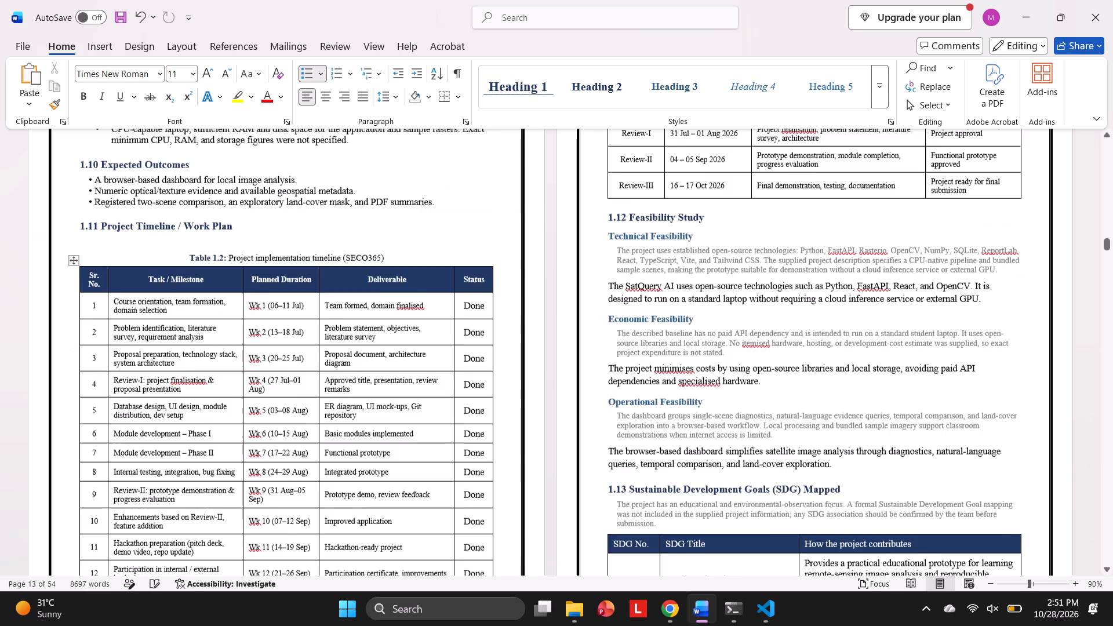
{"action": "scroll", "coordinate": [136, 387], "scroll_direction": "down", "scroll_amount": 1}
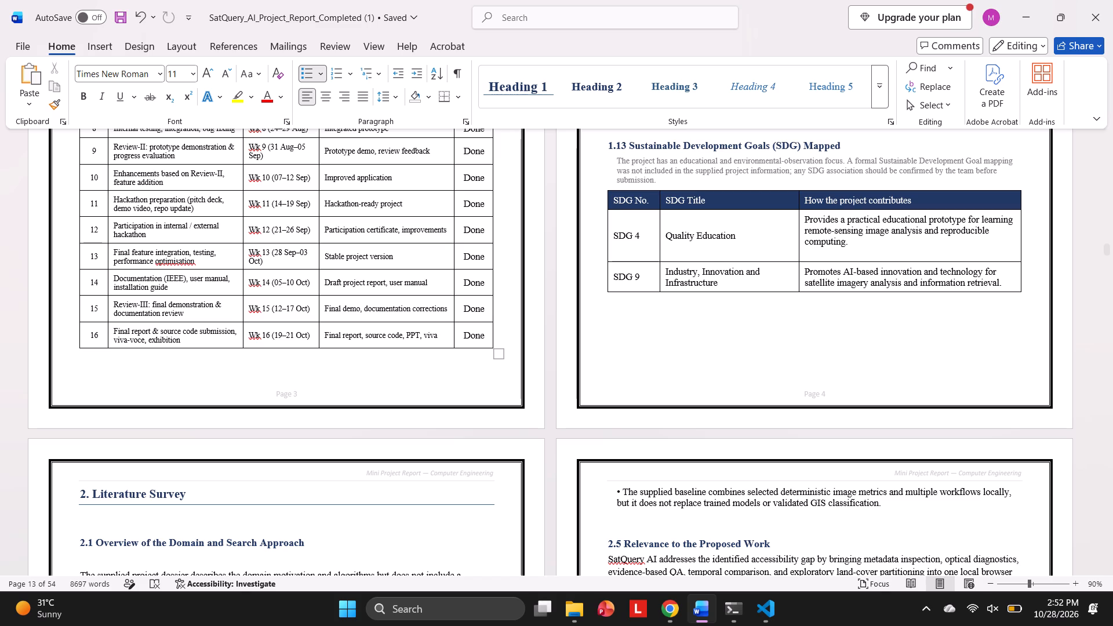
{"action": "key", "text": "ctrl+p"}
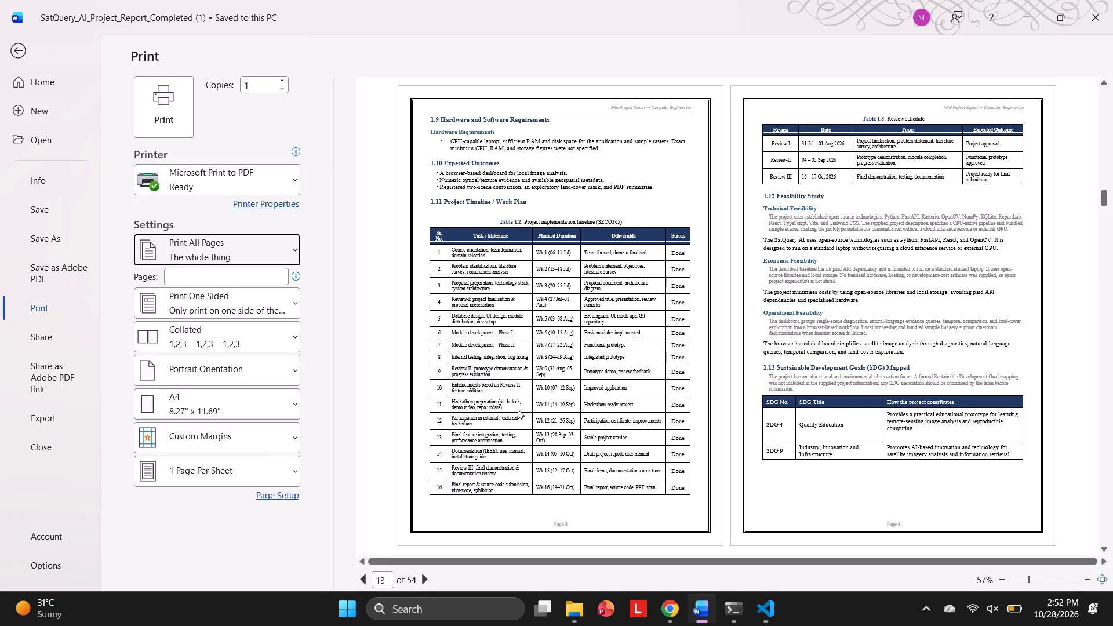
{"action": "key", "text": "Escape"}
Add a blank line between the two dashboard pictures under heading 10.1 Home Page / Dashboard.
{"action": "scroll", "coordinate": [464, 417], "scroll_direction": "down", "scroll_amount": 6}
{"action": "scroll", "coordinate": [464, 417], "scroll_direction": "down", "scroll_amount": 20}
{"action": "scroll", "coordinate": [464, 417], "scroll_direction": "down", "scroll_amount": 20}
{"action": "scroll", "coordinate": [464, 417], "scroll_direction": "down", "scroll_amount": 10}
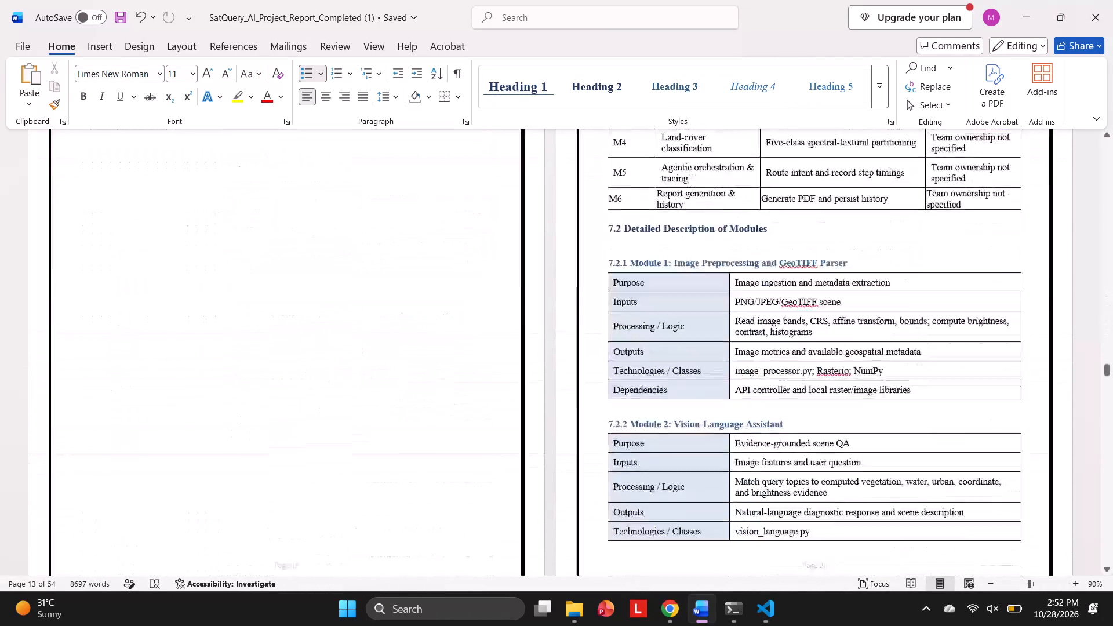
{"action": "scroll", "coordinate": [464, 417], "scroll_direction": "down", "scroll_amount": 18}
{"action": "scroll", "coordinate": [464, 417], "scroll_direction": "up", "scroll_amount": 2}
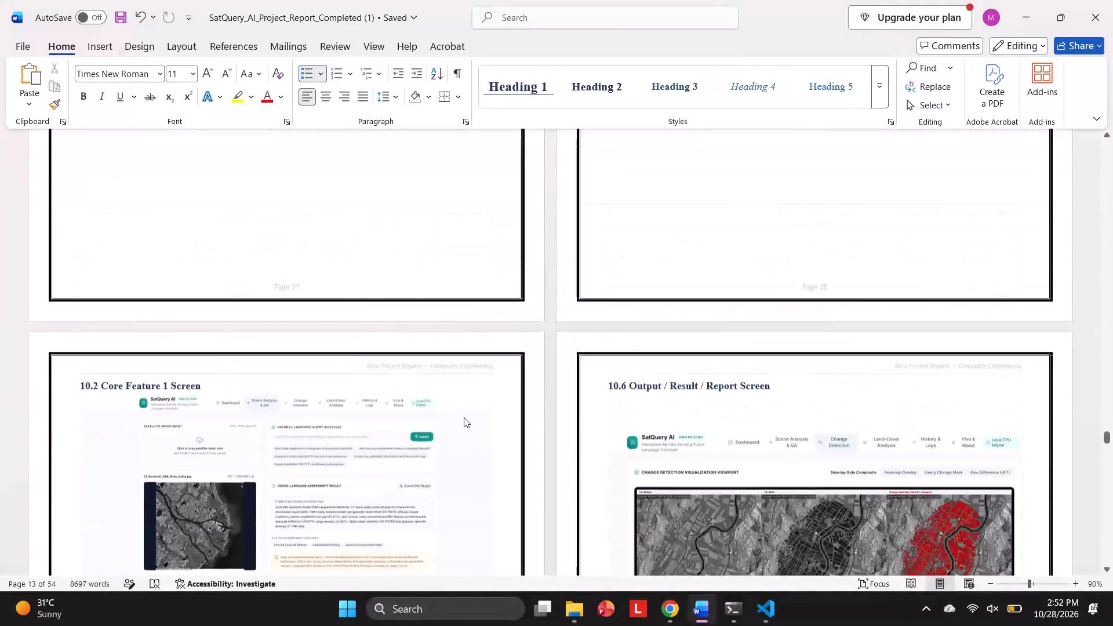
{"action": "scroll", "coordinate": [464, 417], "scroll_direction": "up", "scroll_amount": 2}
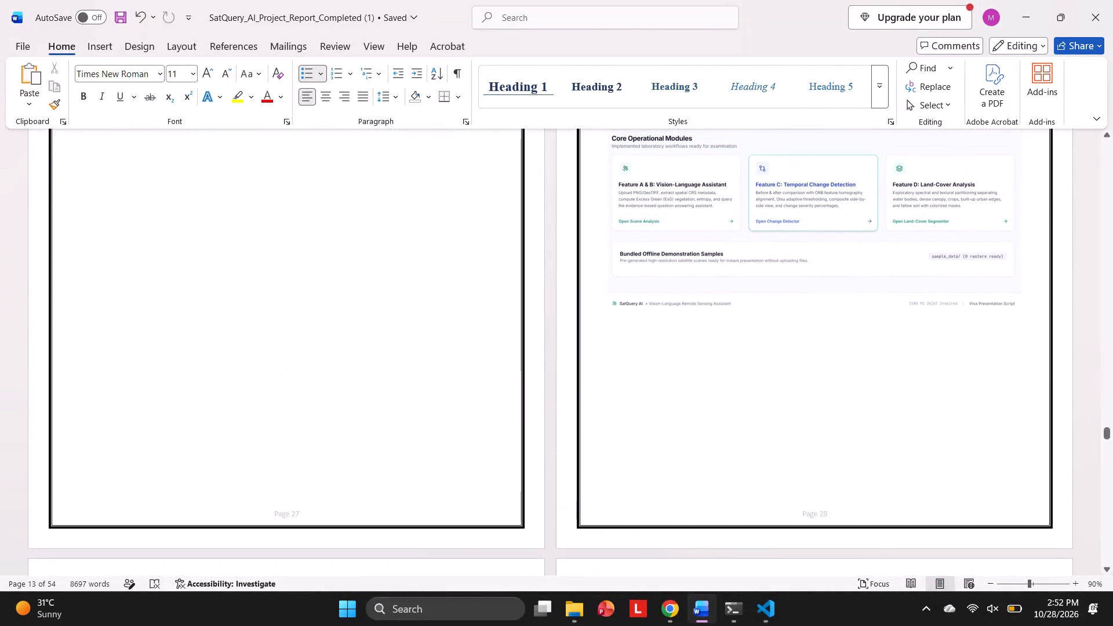
{"action": "scroll", "coordinate": [464, 417], "scroll_direction": "up", "scroll_amount": 1}
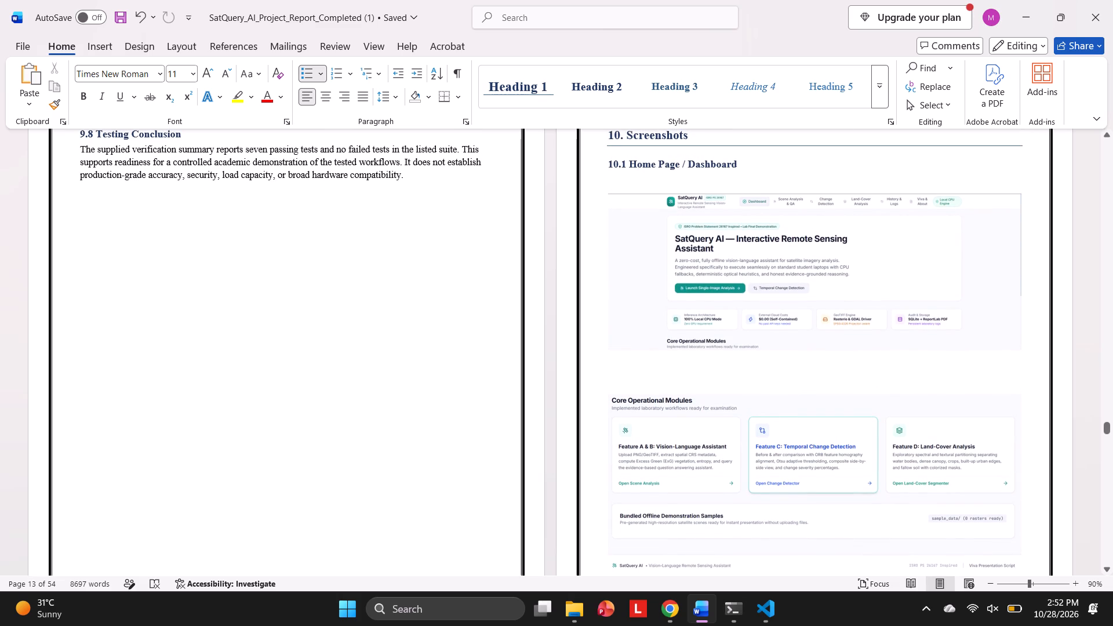
{"action": "left_click", "coordinate": [668, 373]}
{"action": "left_click", "coordinate": [668, 373]}
{"action": "key", "text": "Return"}
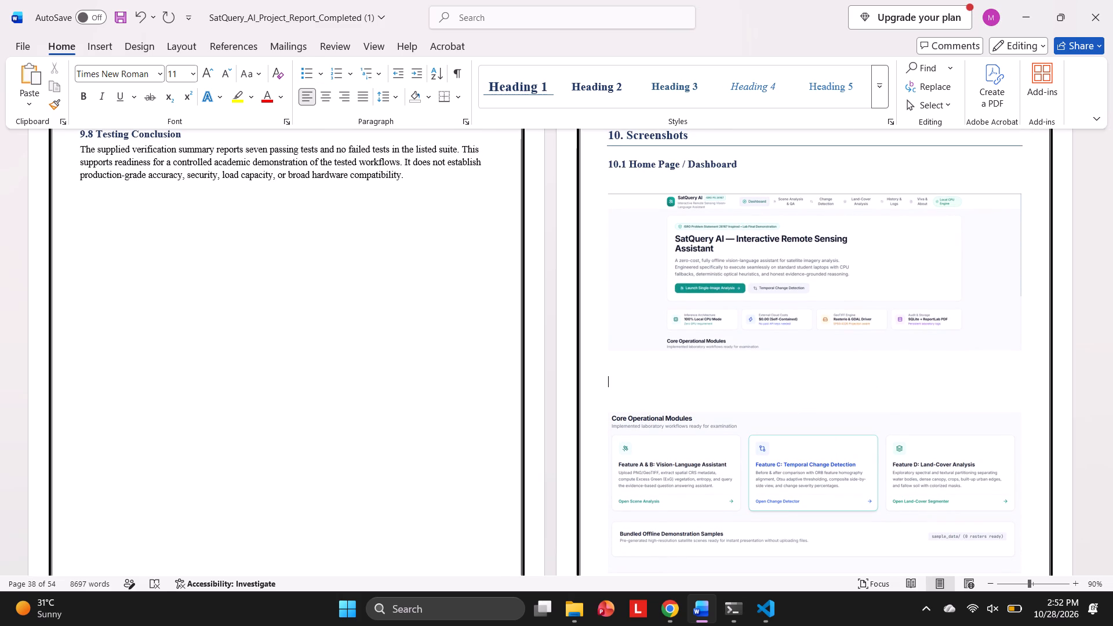
Review the report from the chapter 10 screenshots through the user manual and installation guide to the references in chapter 15.
{"action": "scroll", "coordinate": [668, 373], "scroll_direction": "down", "scroll_amount": 6}
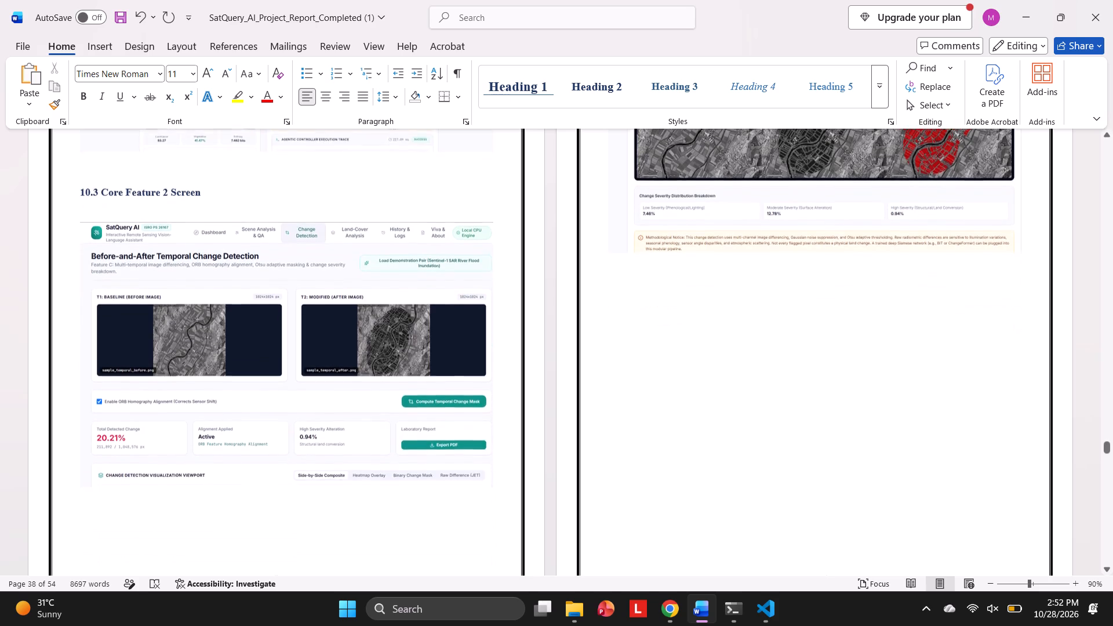
{"action": "scroll", "coordinate": [668, 373], "scroll_direction": "down", "scroll_amount": 1}
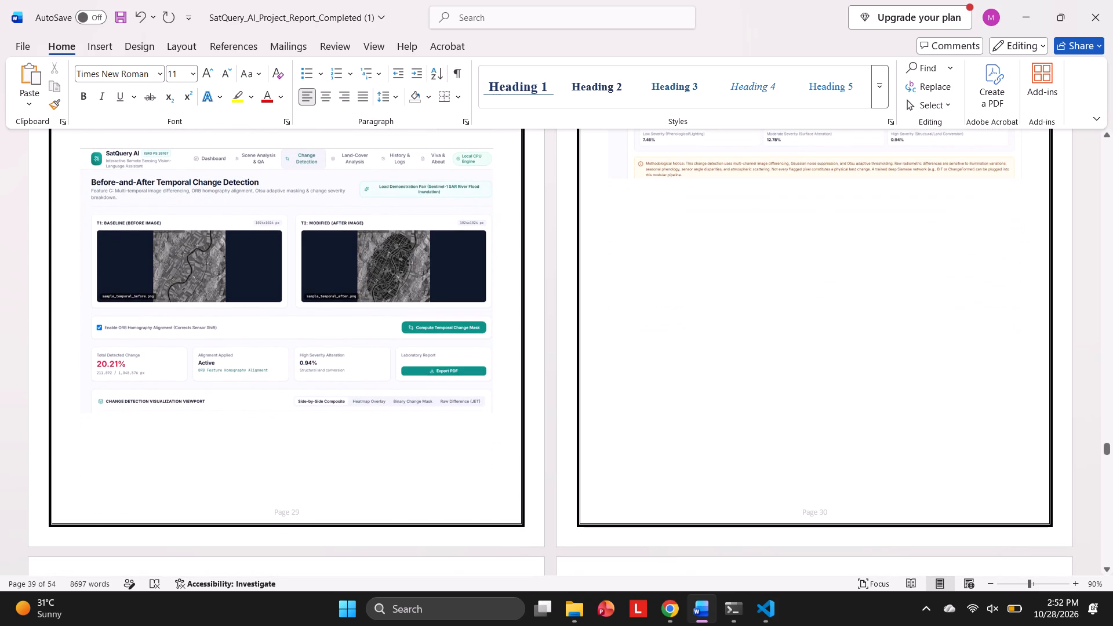
{"action": "scroll", "coordinate": [668, 373], "scroll_direction": "up", "scroll_amount": 5}
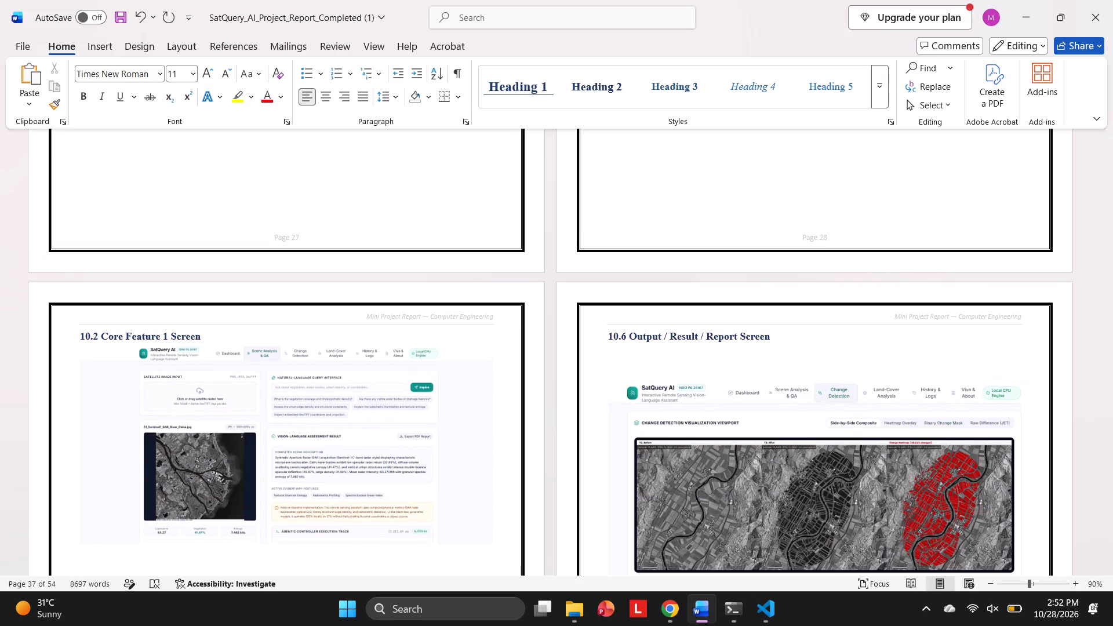
{"action": "scroll", "coordinate": [668, 373], "scroll_direction": "down", "scroll_amount": 9}
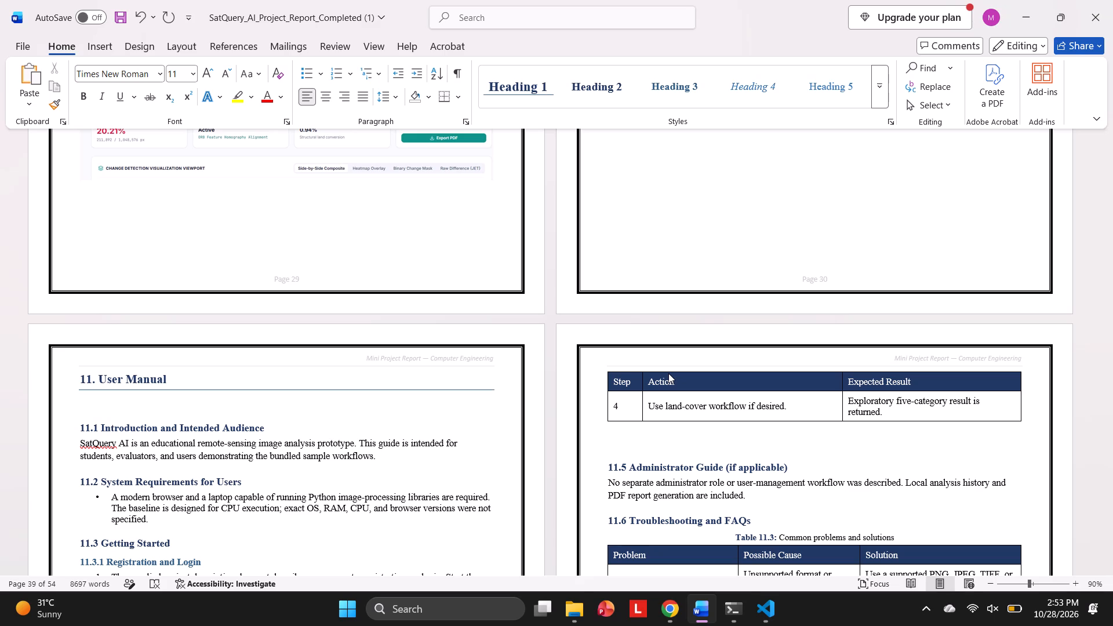
{"action": "scroll", "coordinate": [668, 373], "scroll_direction": "down", "scroll_amount": 3}
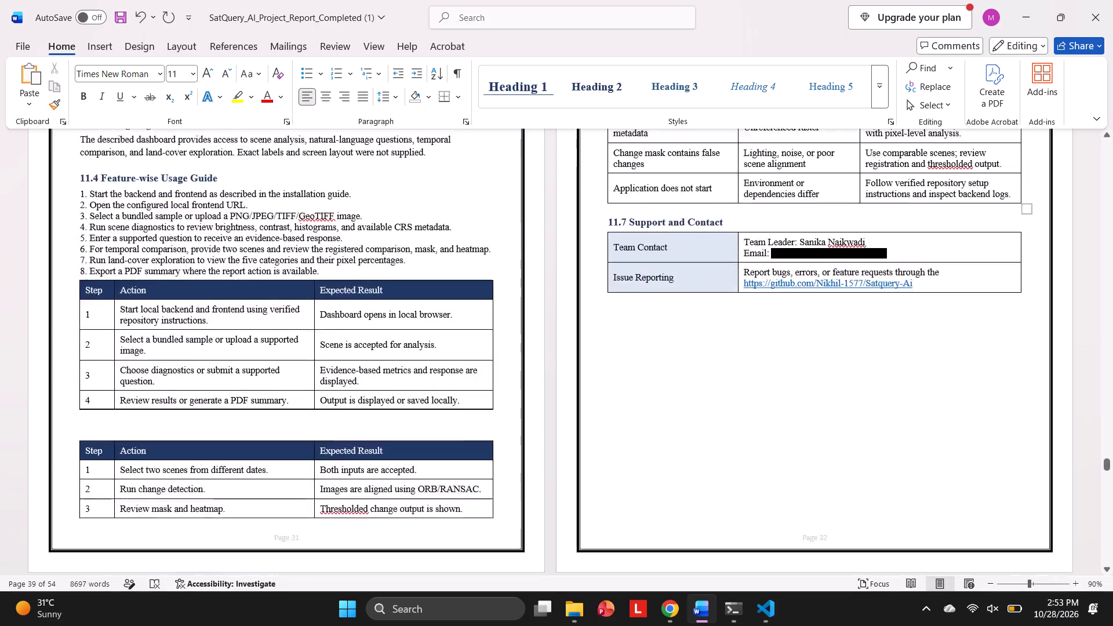
{"action": "scroll", "coordinate": [668, 373], "scroll_direction": "down", "scroll_amount": 6}
{"action": "scroll", "coordinate": [668, 373], "scroll_direction": "down", "scroll_amount": 20}
{"action": "scroll", "coordinate": [668, 373], "scroll_direction": "down", "scroll_amount": 20}
{"action": "scroll", "coordinate": [668, 373], "scroll_direction": "down", "scroll_amount": 20}
{"action": "scroll", "coordinate": [668, 373], "scroll_direction": "up", "scroll_amount": 1}
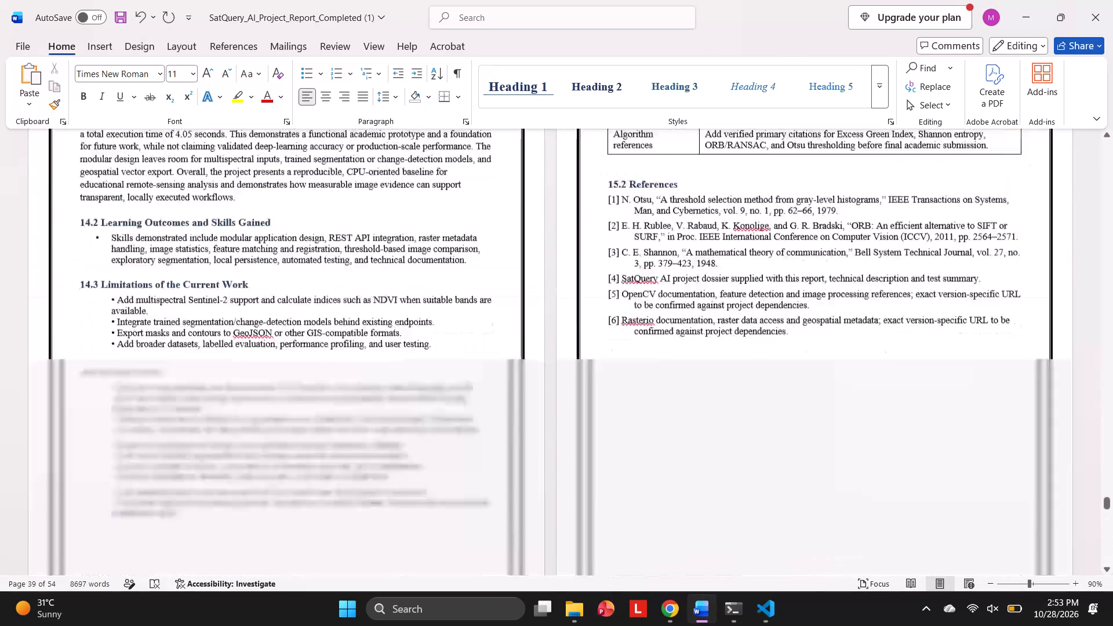
Review the report backwards from the references to chapters 7 and 8, looking for entries that still need completing.
{"action": "scroll", "coordinate": [668, 373], "scroll_direction": "up", "scroll_amount": 2}
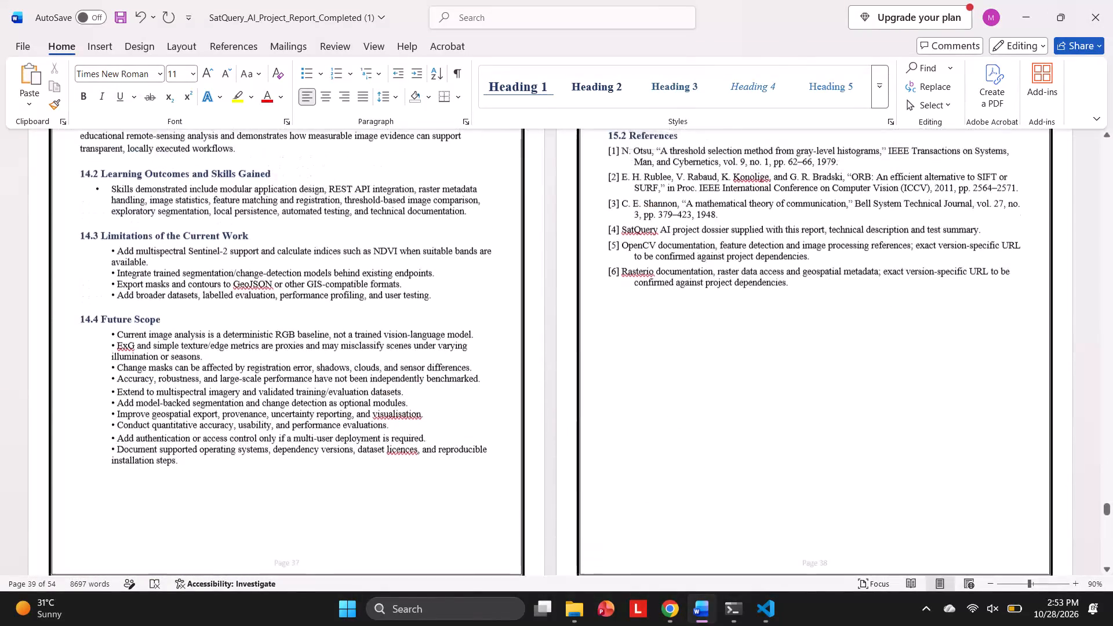
{"action": "scroll", "coordinate": [668, 373], "scroll_direction": "up", "scroll_amount": 4}
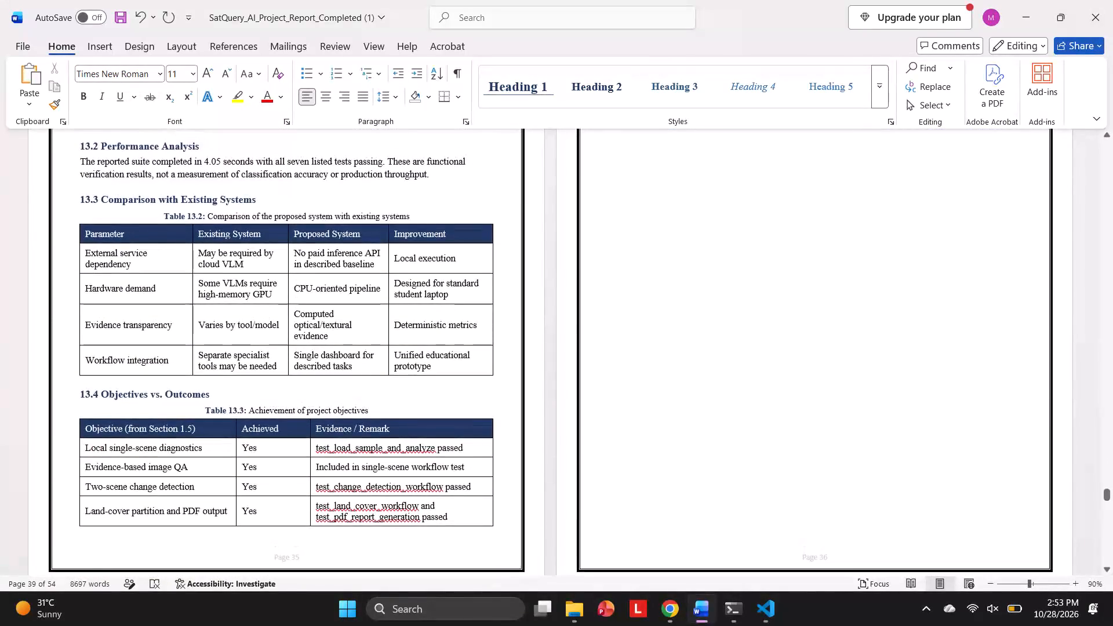
{"action": "scroll", "coordinate": [668, 373], "scroll_direction": "up", "scroll_amount": 3}
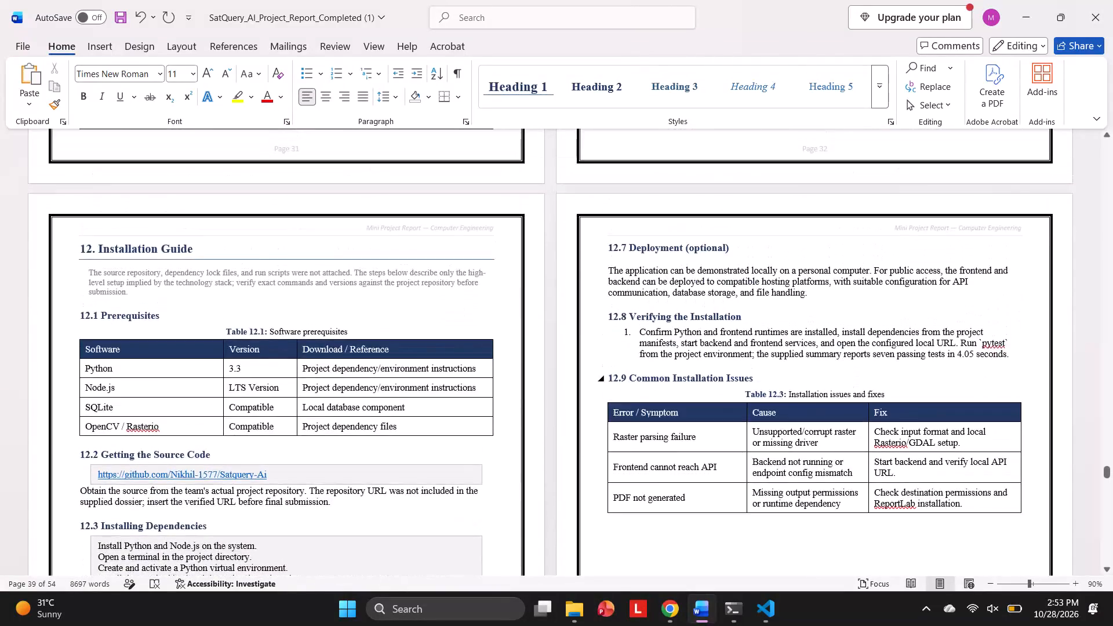
{"action": "scroll", "coordinate": [668, 373], "scroll_direction": "up", "scroll_amount": 1}
{"action": "scroll", "coordinate": [668, 373], "scroll_direction": "down", "scroll_amount": 1}
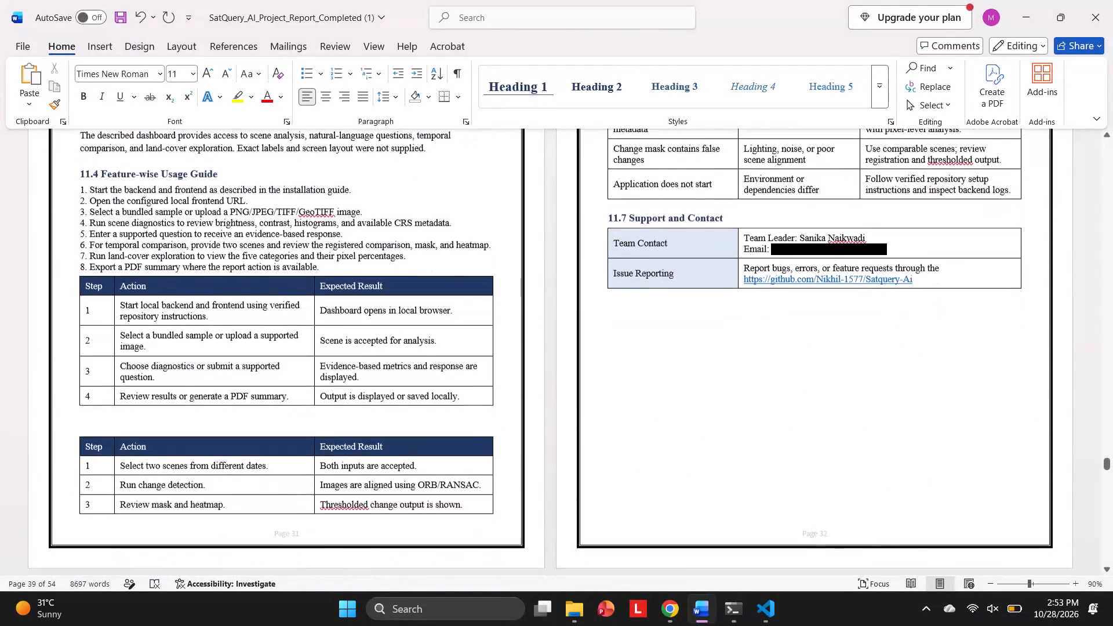
{"action": "scroll", "coordinate": [668, 373], "scroll_direction": "up", "scroll_amount": 2}
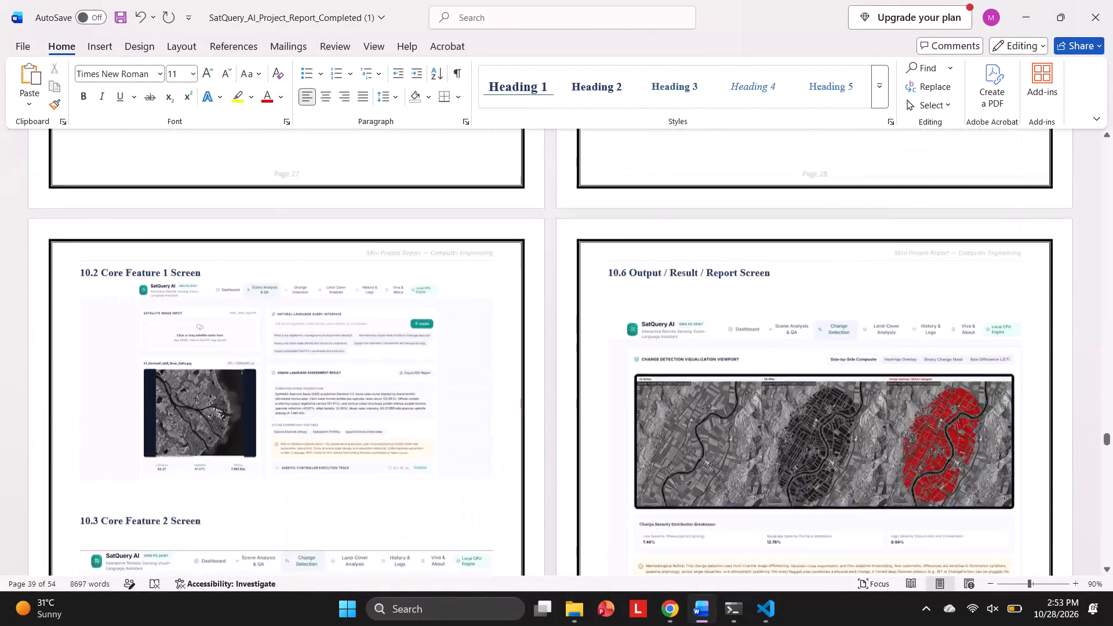
{"action": "scroll", "coordinate": [668, 373], "scroll_direction": "up", "scroll_amount": 2}
{"action": "scroll", "coordinate": [668, 373], "scroll_direction": "right", "scroll_amount": 1}
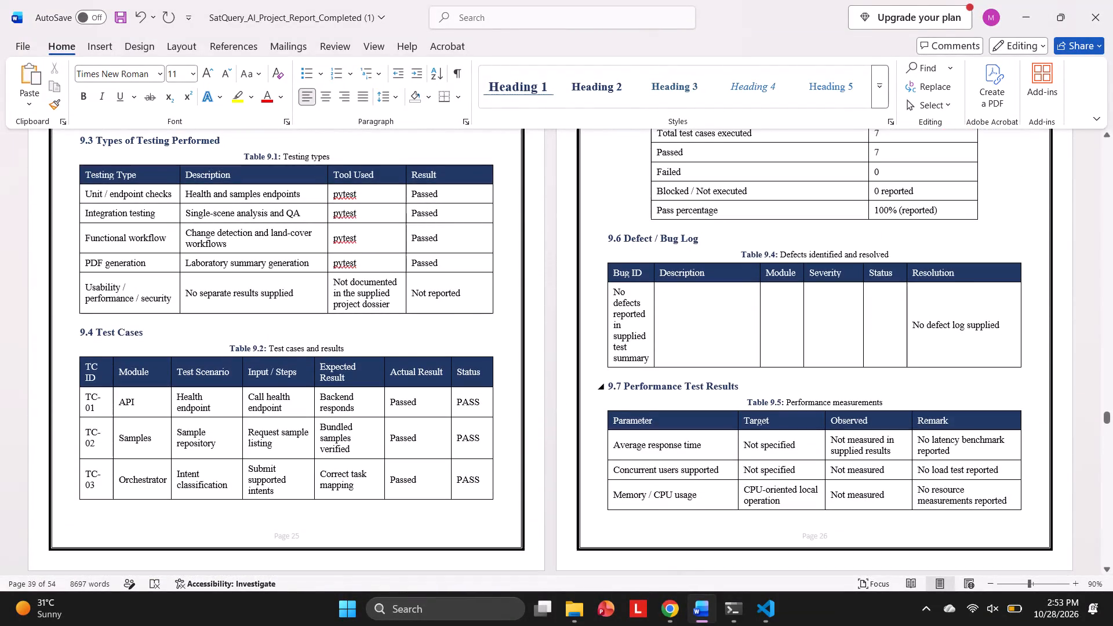
{"action": "scroll", "coordinate": [668, 373], "scroll_direction": "up", "scroll_amount": 3}
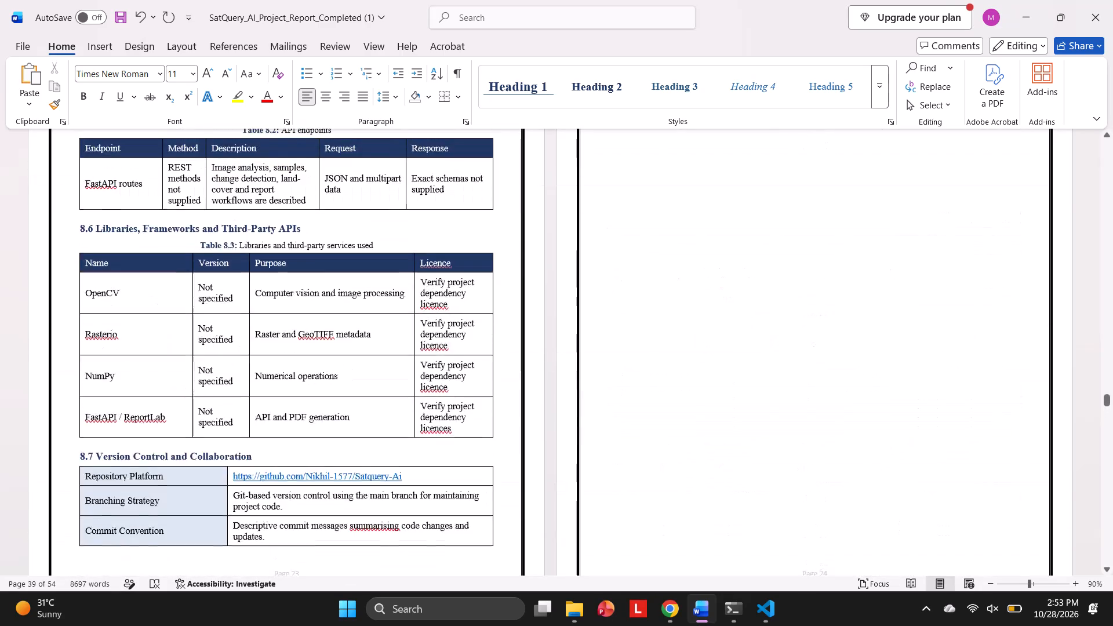
{"action": "scroll", "coordinate": [668, 373], "scroll_direction": "up", "scroll_amount": 1}
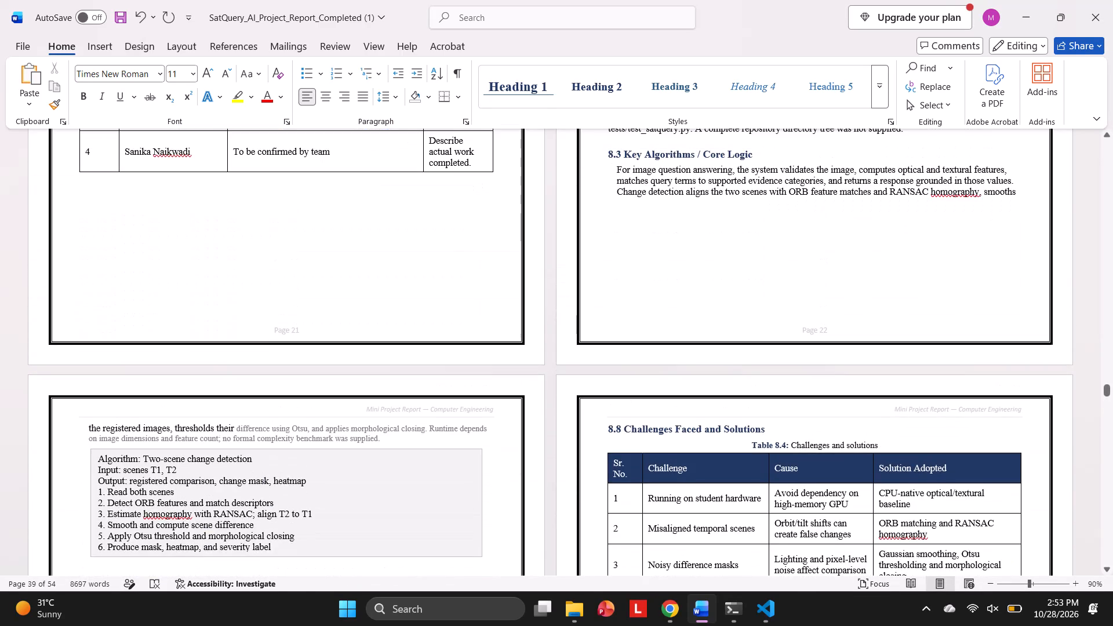
{"action": "scroll", "coordinate": [668, 373], "scroll_direction": "up", "scroll_amount": 1}
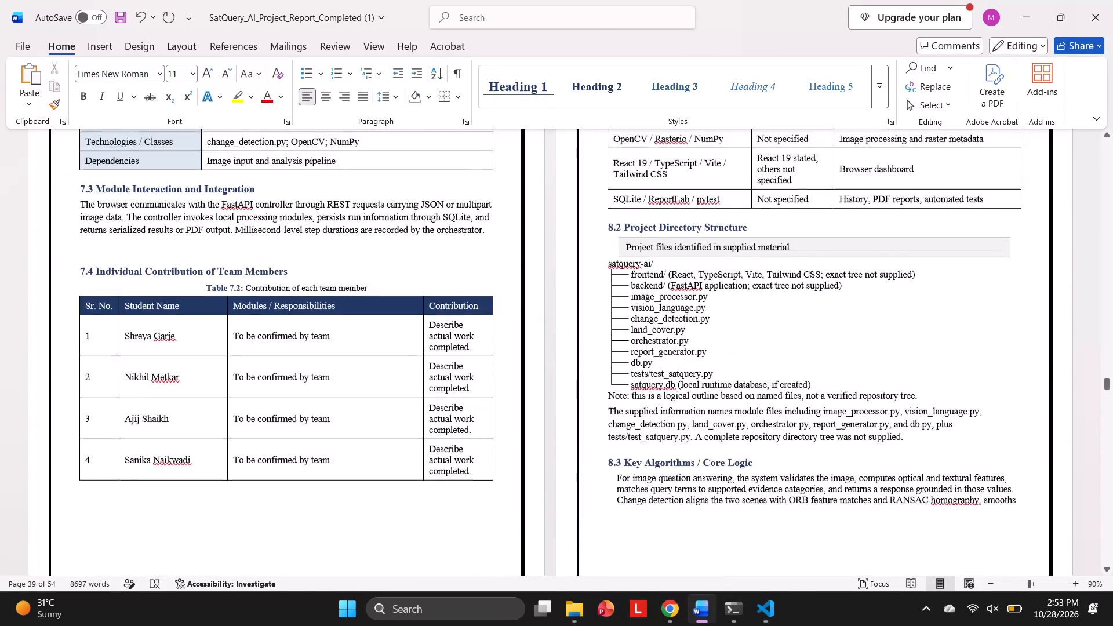
{"action": "scroll", "coordinate": [668, 373], "scroll_direction": "up", "scroll_amount": 2}
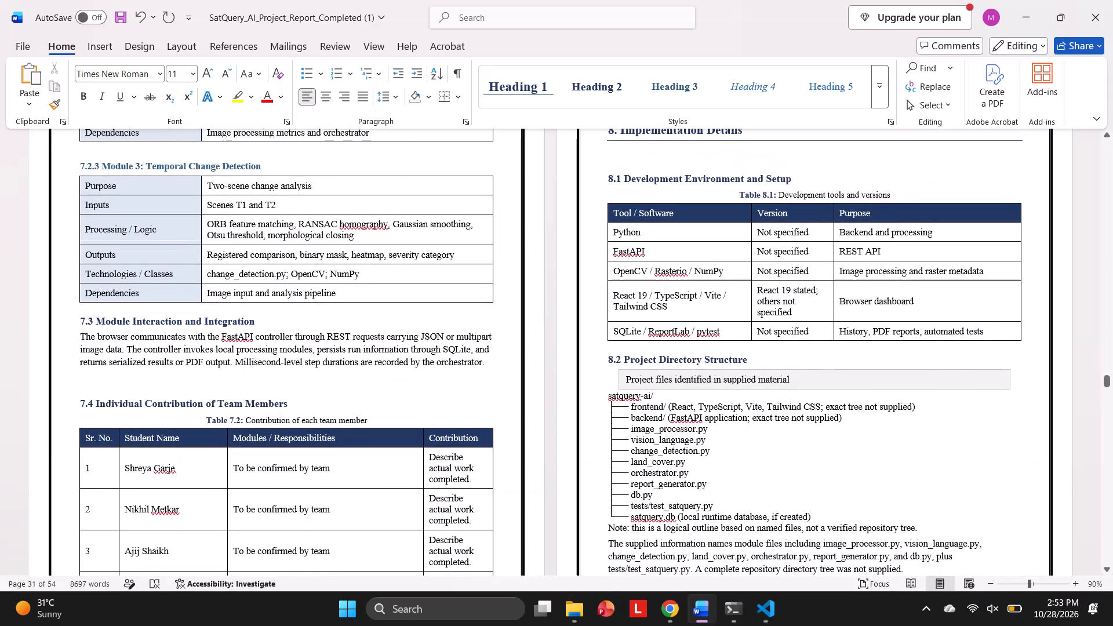
Examine the placeholder entries in Table 8.1, Table 7.2 and the rest of chapter 8.
{"action": "left_click", "coordinate": [813, 233]}
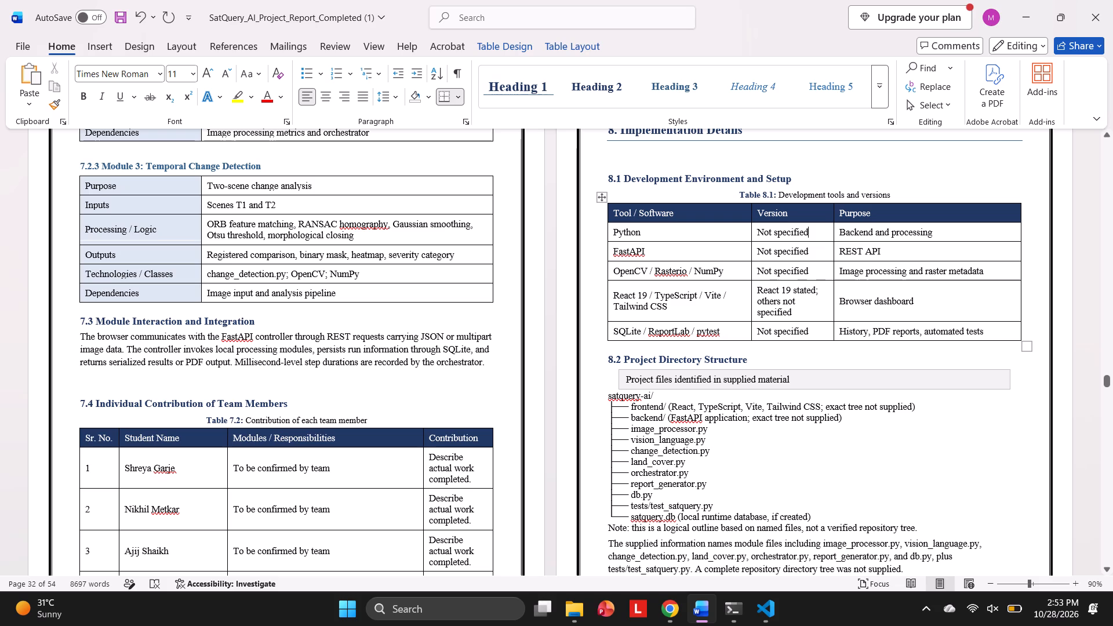
{"action": "scroll", "coordinate": [813, 233], "scroll_direction": "down", "scroll_amount": 1}
{"action": "scroll", "coordinate": [383, 345], "scroll_direction": "down", "scroll_amount": 1}
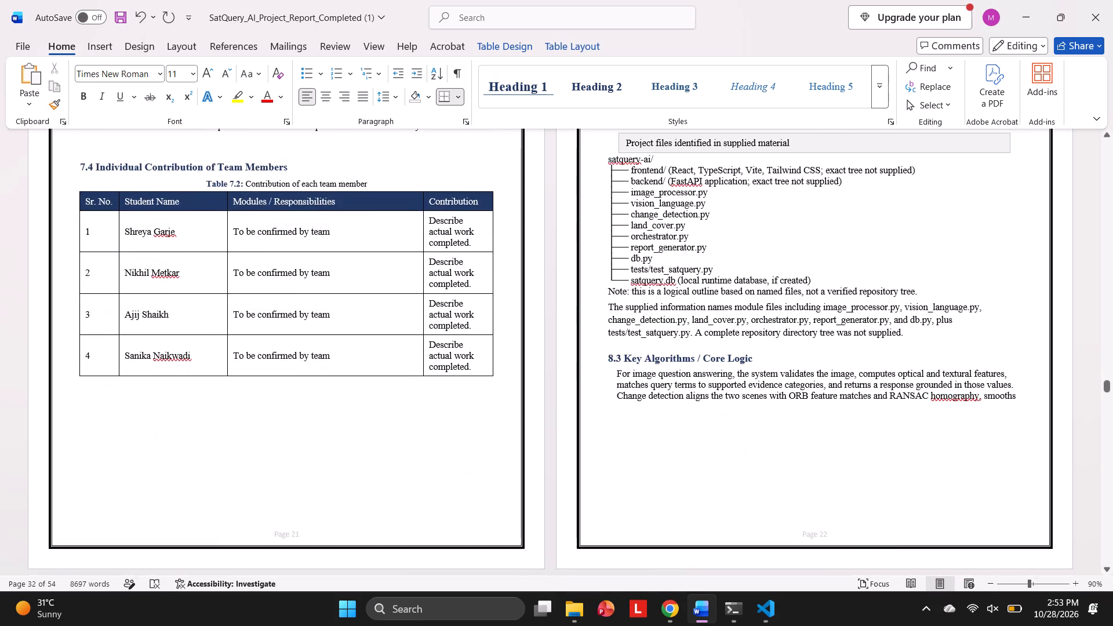
{"action": "scroll", "coordinate": [383, 345], "scroll_direction": "down", "scroll_amount": 1}
{"action": "left_click", "coordinate": [333, 227]}
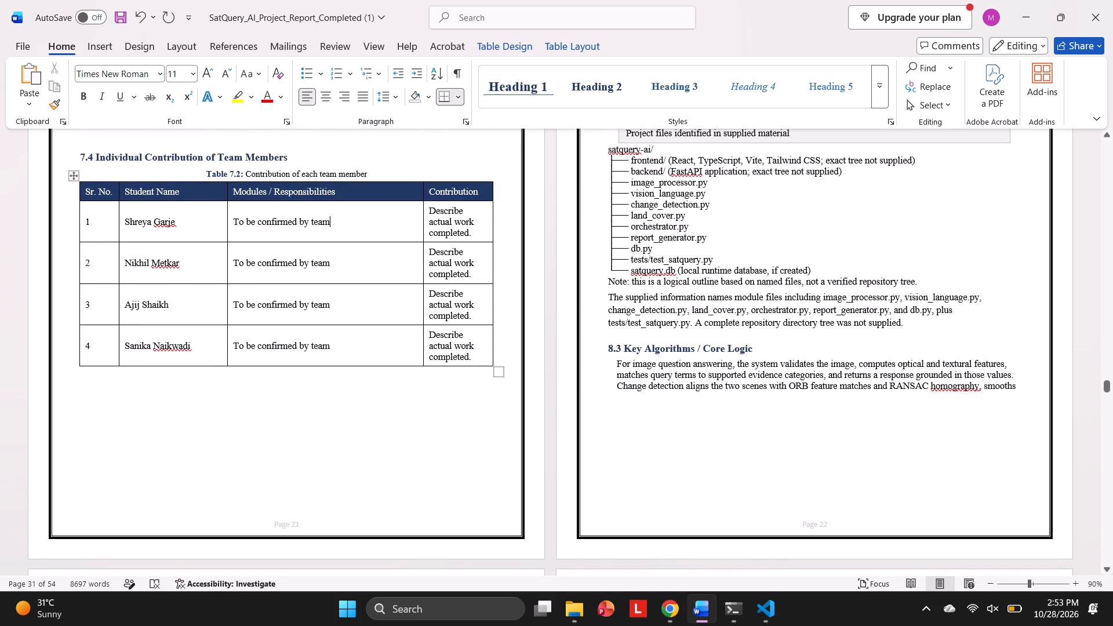
{"action": "scroll", "coordinate": [333, 227], "scroll_direction": "down", "scroll_amount": 5}
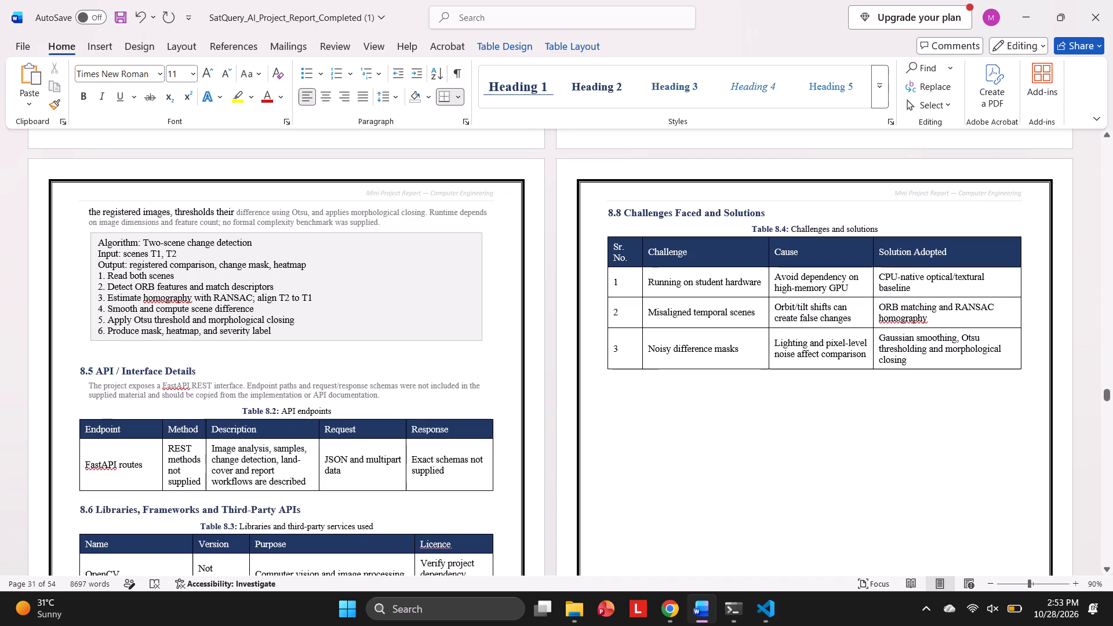
{"action": "scroll", "coordinate": [333, 227], "scroll_direction": "down", "scroll_amount": 1}
{"action": "scroll", "coordinate": [333, 227], "scroll_direction": "up", "scroll_amount": 3}
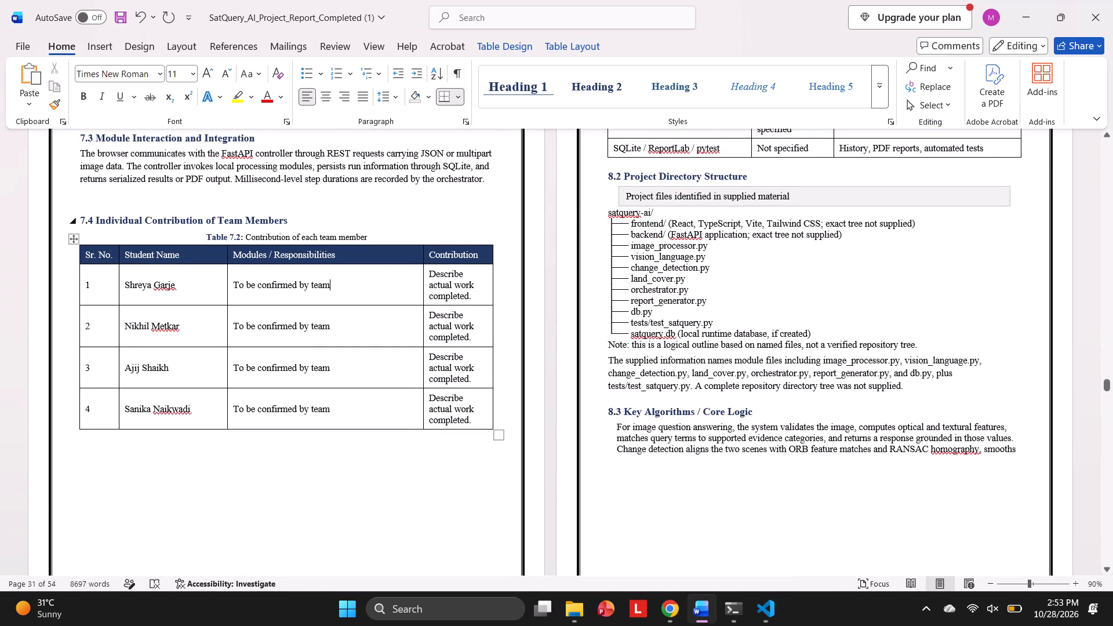
{"action": "scroll", "coordinate": [333, 227], "scroll_direction": "up", "scroll_amount": 1}
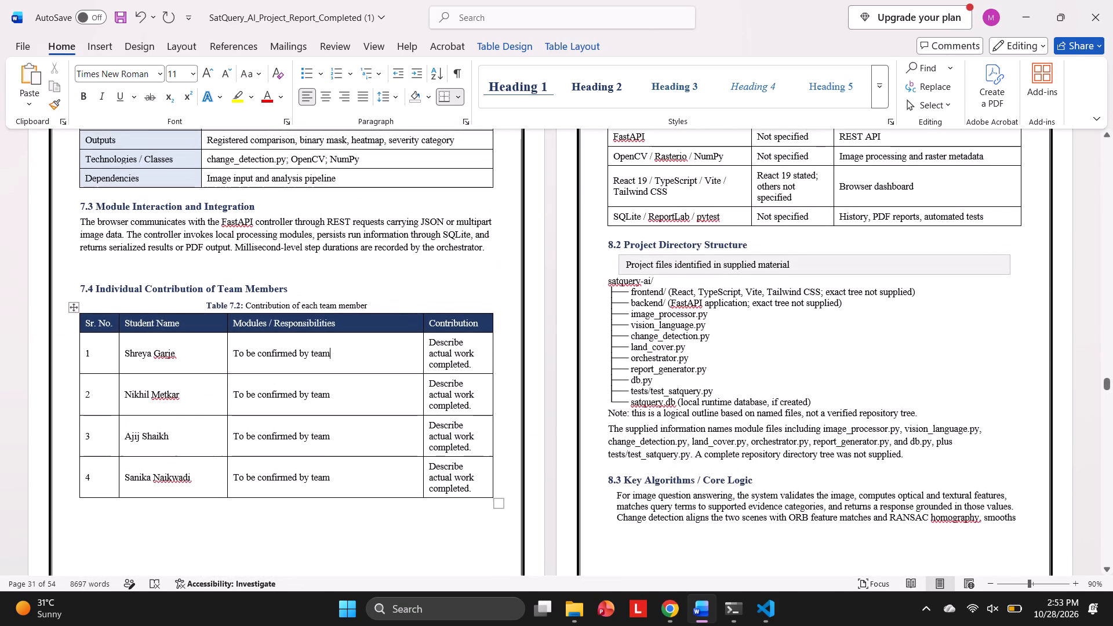
{"action": "scroll", "coordinate": [333, 227], "scroll_direction": "up", "scroll_amount": 1}
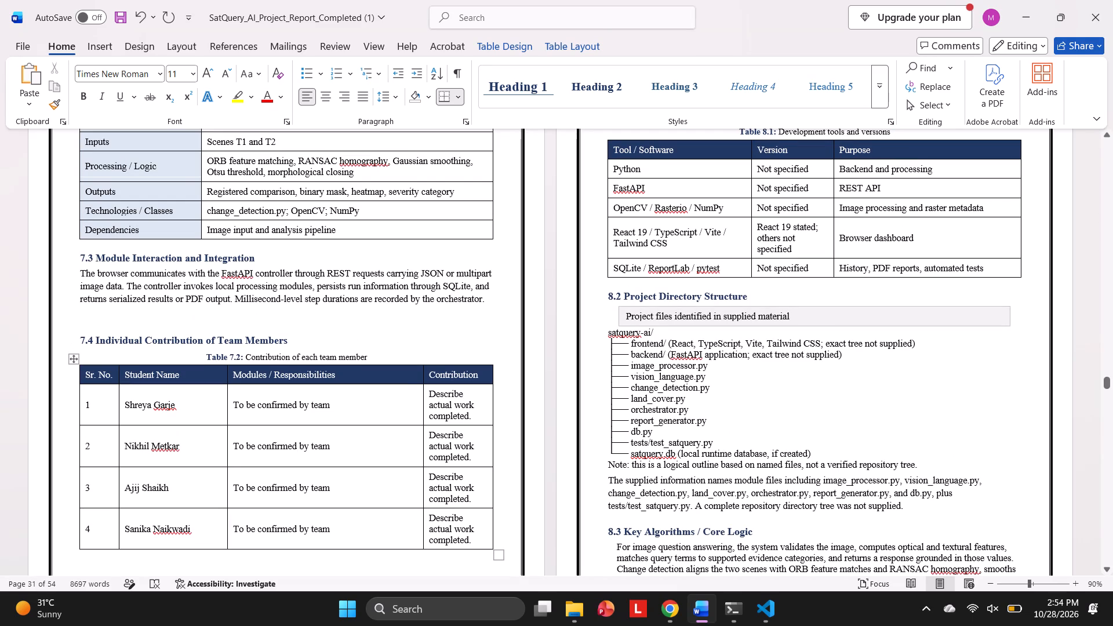
Copy section 7.4 Individual Contribution of Team Members, including its heading, caption and the whole of Table 7.2.
{"action": "scroll", "coordinate": [344, 417], "scroll_direction": "down", "scroll_amount": 1}
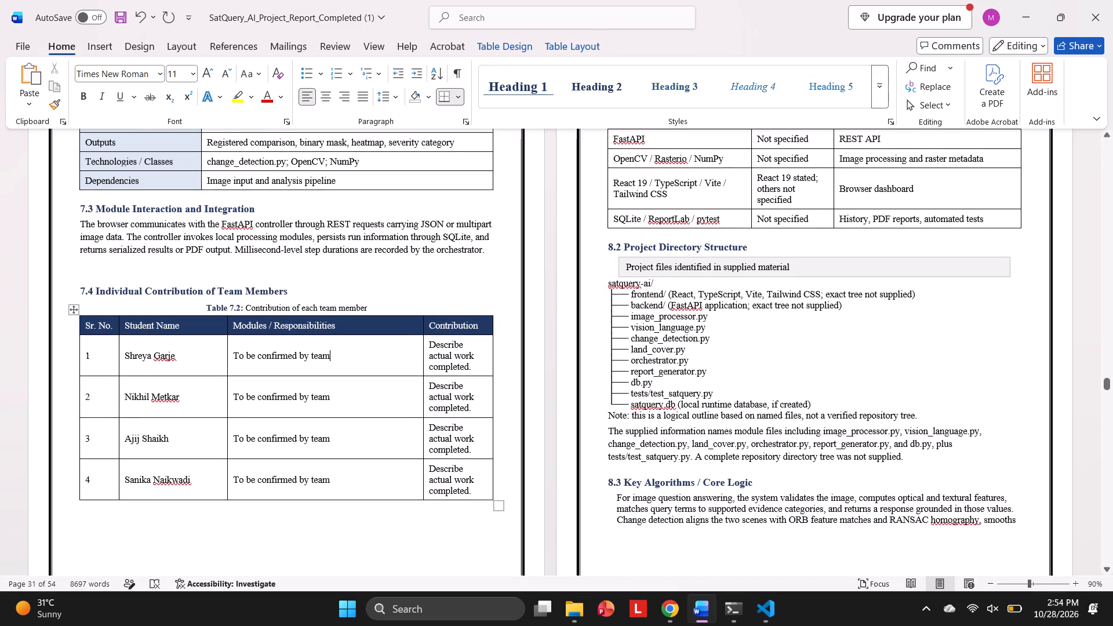
{"action": "left_click_drag", "start_coordinate": [81, 293], "coordinate": [482, 489]}
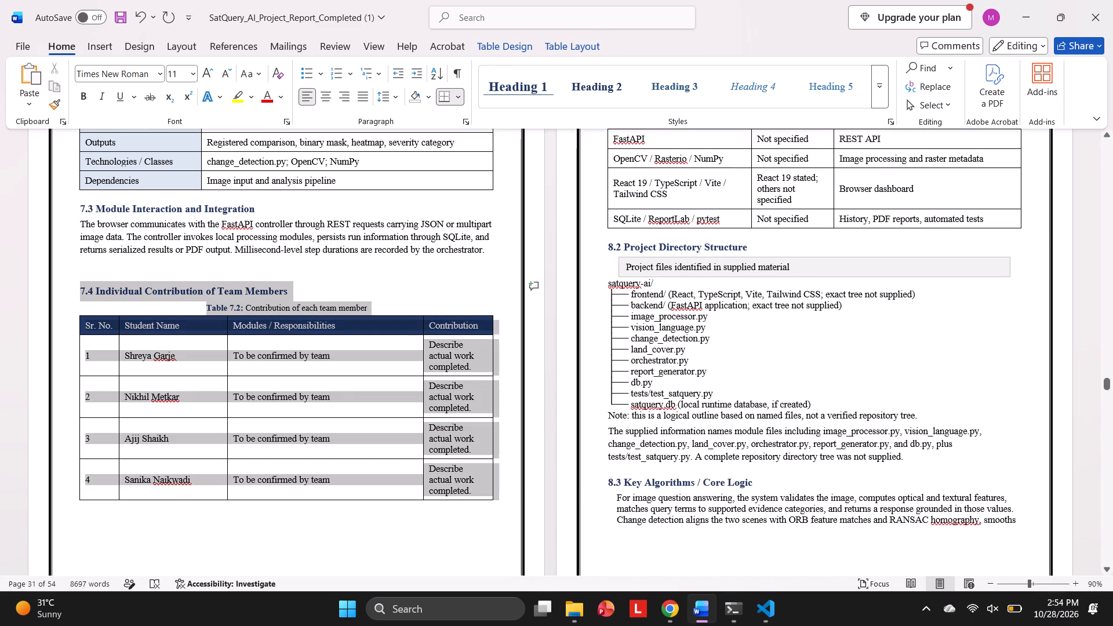
{"action": "left_click_drag", "start_coordinate": [482, 489], "coordinate": [486, 502]}
{"action": "key", "text": "ctrl+c"}
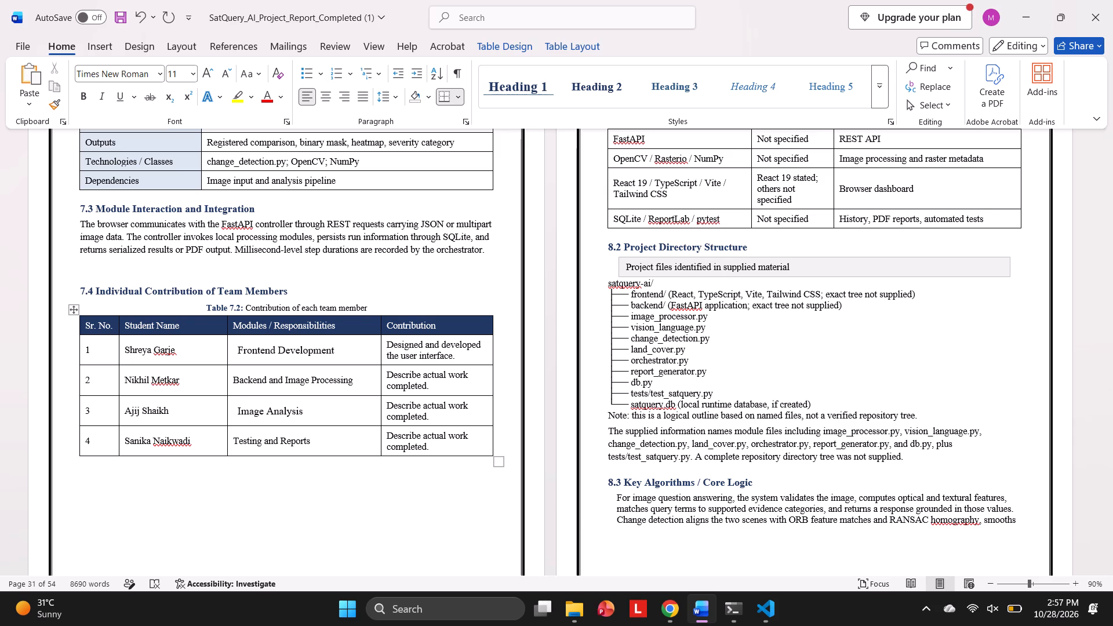
{"action": "key", "text": "ctrl+c"}
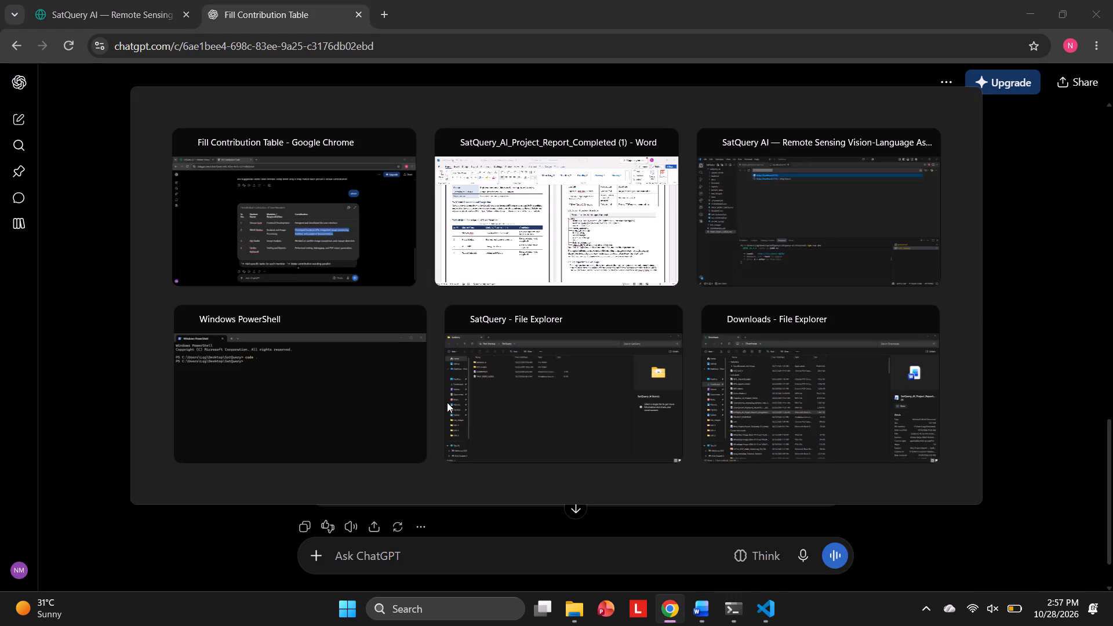
{"action": "left_click_drag", "start_coordinate": [434, 389], "coordinate": [384, 369]}
{"action": "key", "text": "ctrl+v"}
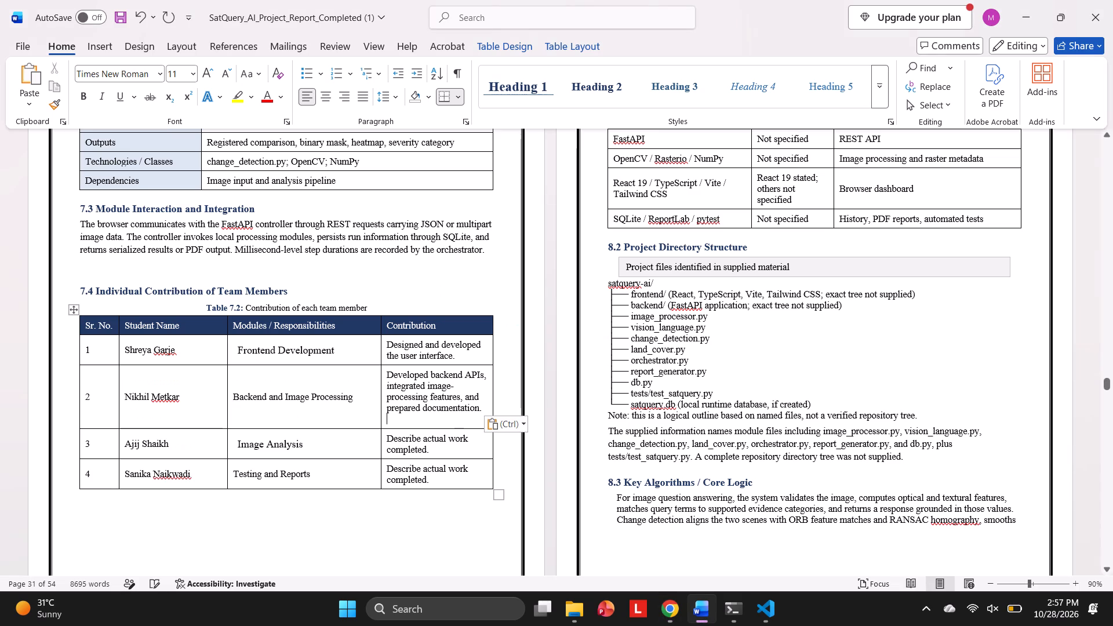
{"action": "key", "text": "BackSpace"}
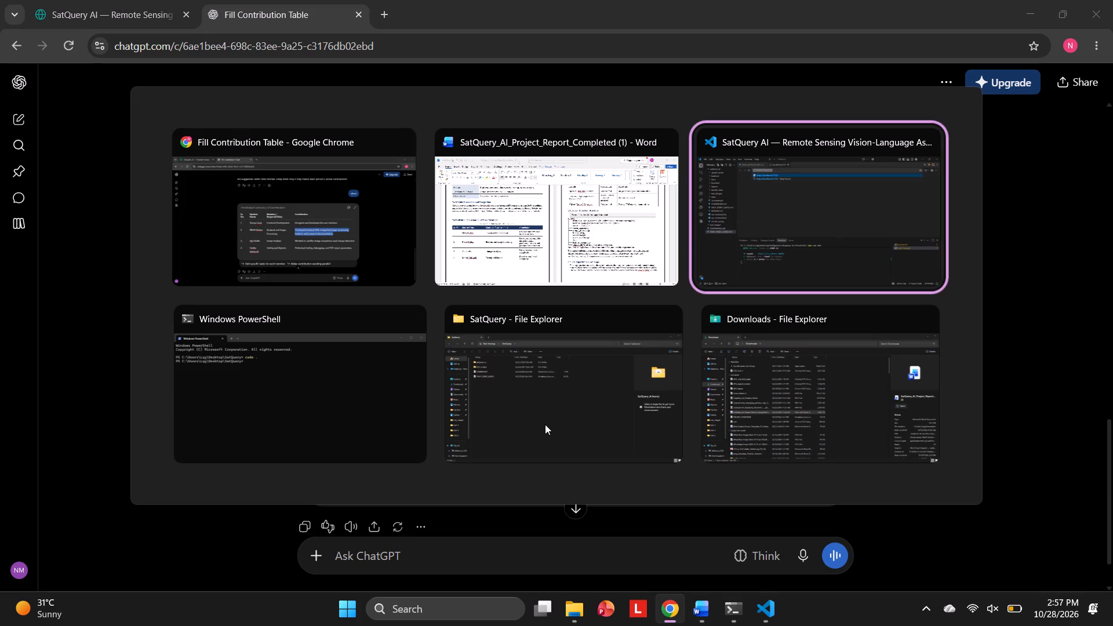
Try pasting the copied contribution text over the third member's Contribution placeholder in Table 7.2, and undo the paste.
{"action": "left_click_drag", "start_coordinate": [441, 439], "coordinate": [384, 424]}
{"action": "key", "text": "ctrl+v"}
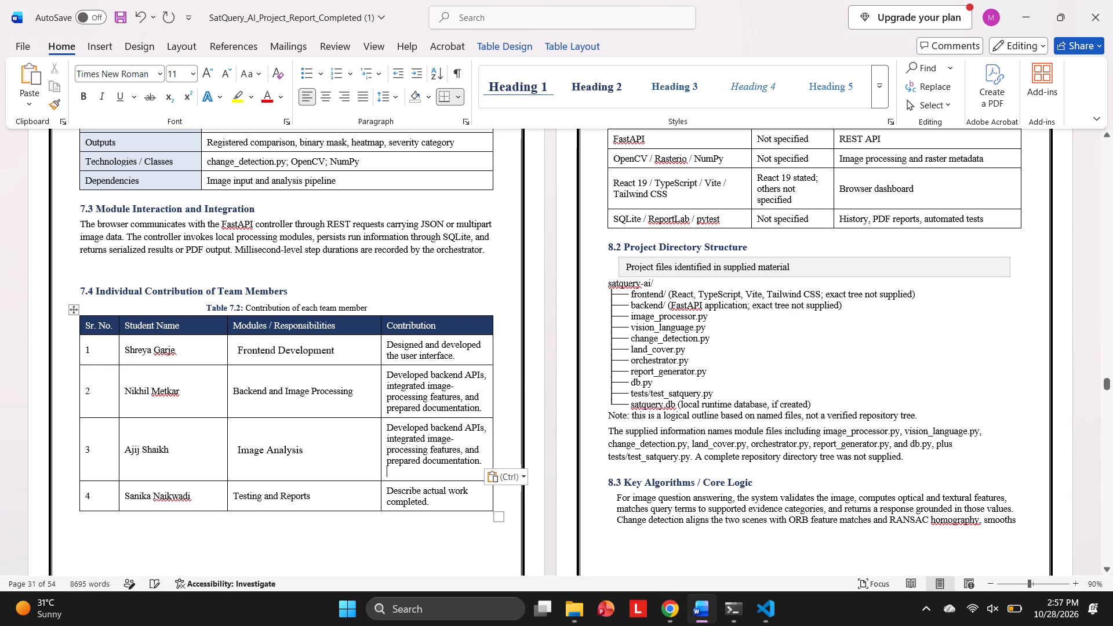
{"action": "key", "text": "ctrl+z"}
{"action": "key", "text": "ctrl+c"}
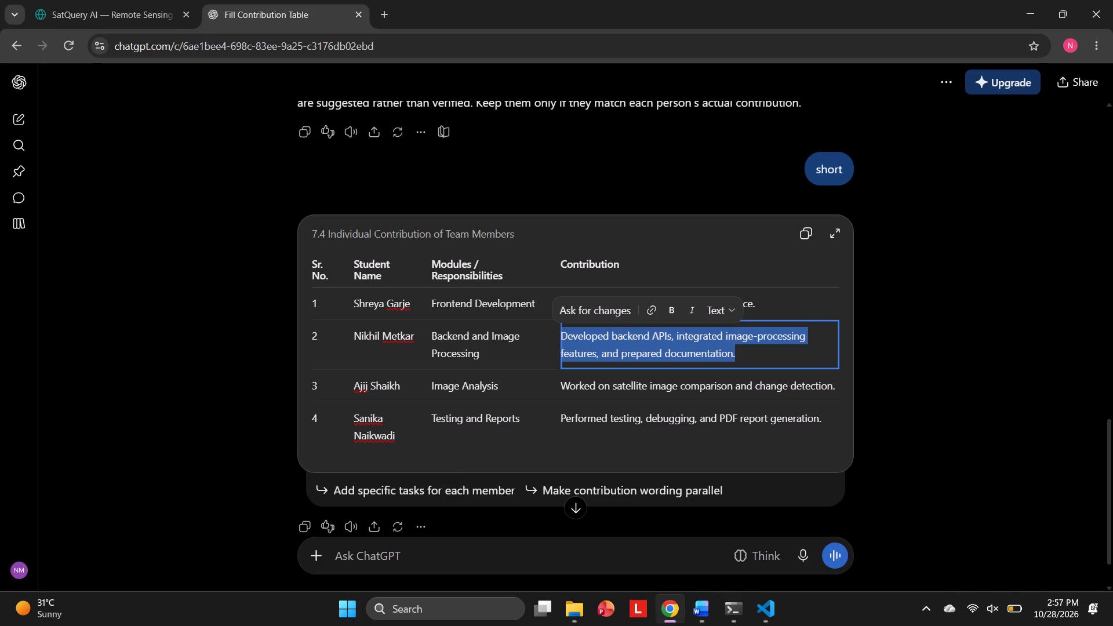
Fill the third member's Contribution cell in Word's Table 7.2 with ChatGPT's "Worked on satellite image comparison and change detection.", removing the extra blank line.
{"action": "left_click_drag", "start_coordinate": [562, 385], "coordinate": [842, 389]}
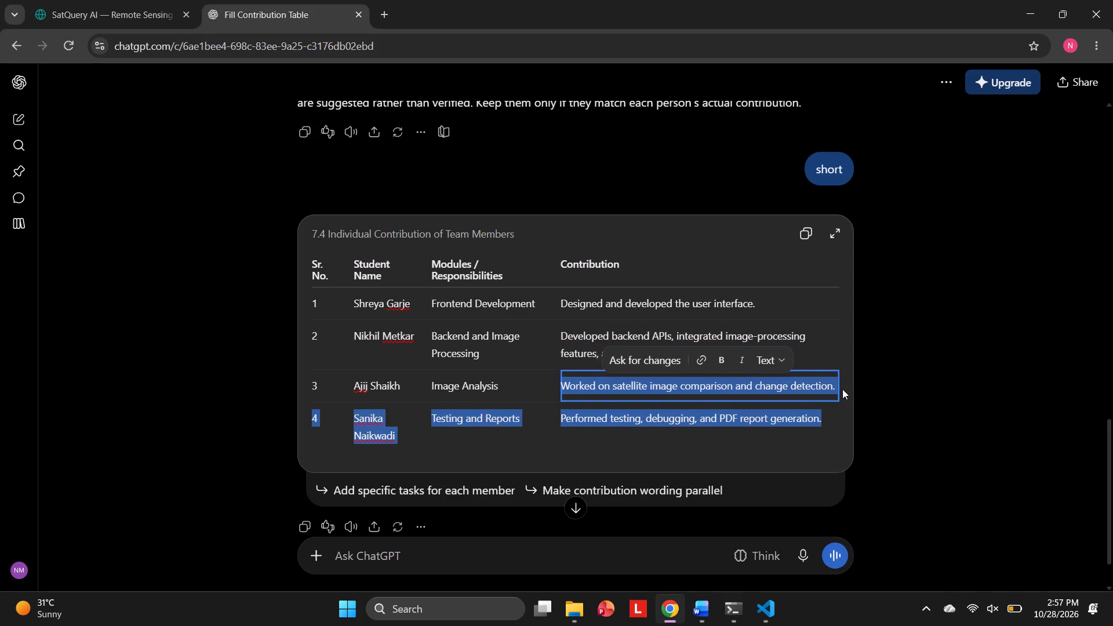
{"action": "left_click_drag", "start_coordinate": [842, 389], "coordinate": [838, 385]}
{"action": "key", "text": "ctrl+c"}
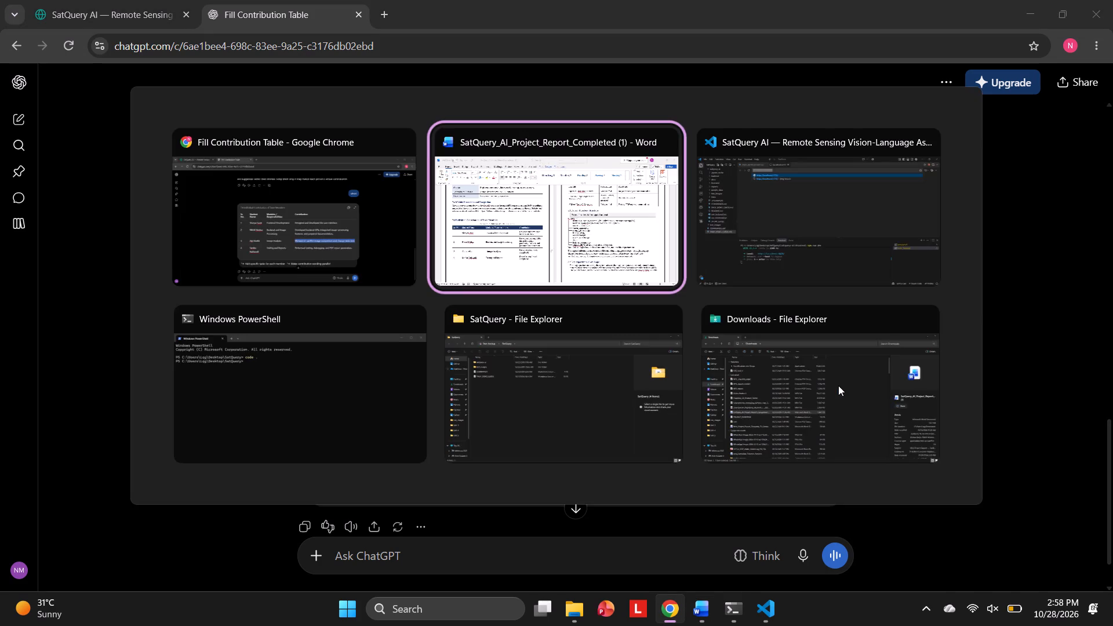
{"action": "left_click", "coordinate": [578, 423], "text": "ctrl"}
{"action": "key", "text": "ctrl+v"}
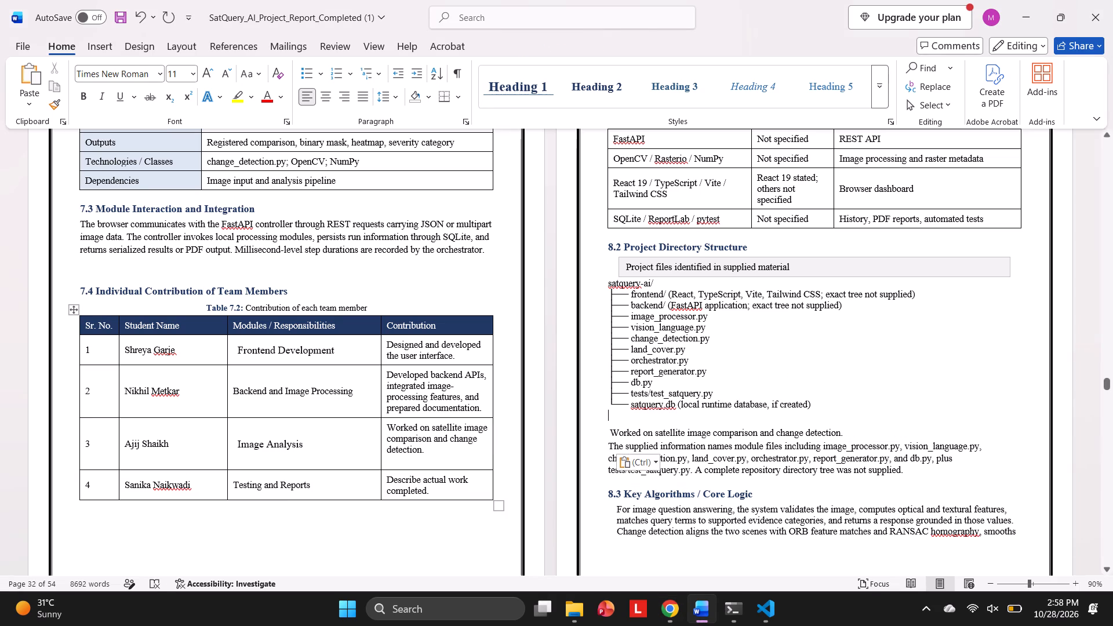
{"action": "left_click", "coordinate": [400, 458]}
{"action": "key", "text": "BackSpace"}
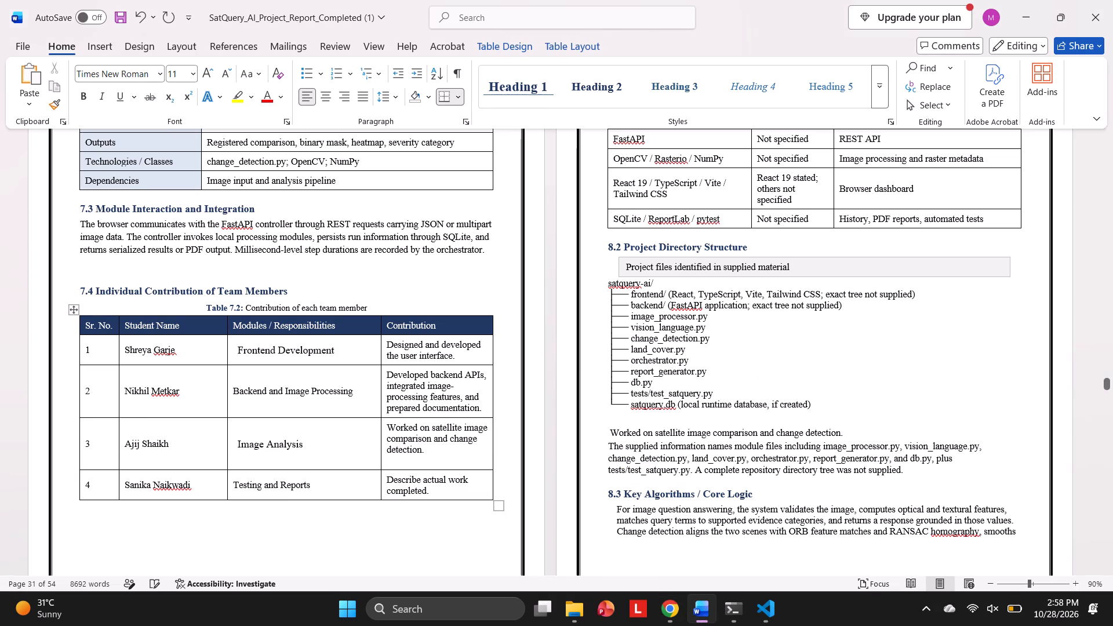
Replace the fourth member's Contribution placeholder in Word's Table 7.2 with ChatGPT's "Performed testing, debugging, and PDF report generation.".
{"action": "left_click", "coordinate": [432, 477]}
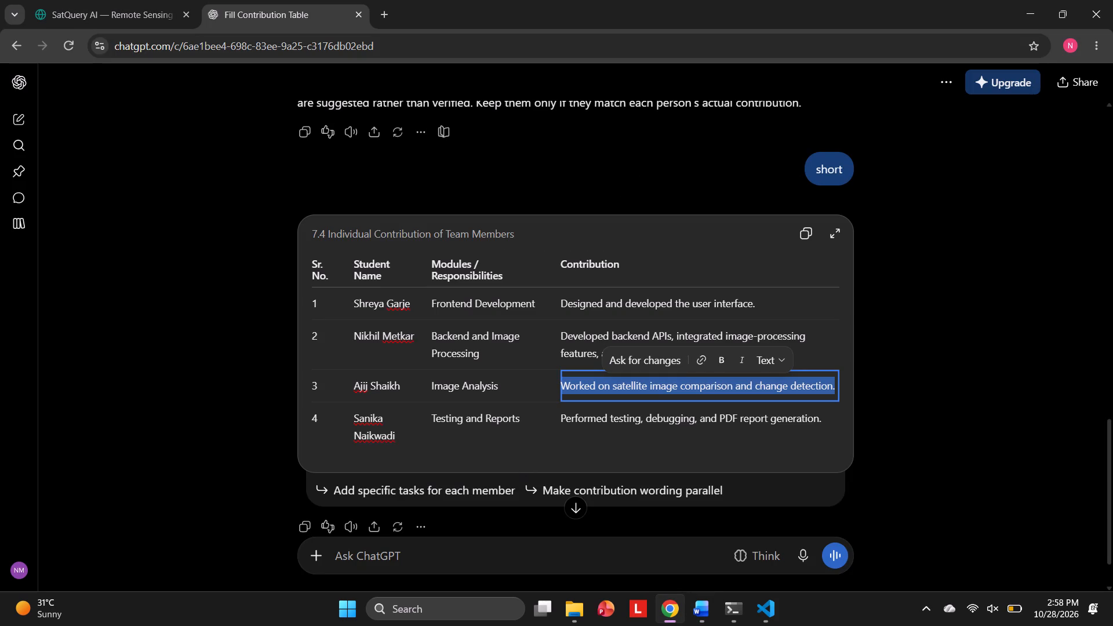
{"action": "left_click_drag", "start_coordinate": [558, 416], "coordinate": [813, 417]}
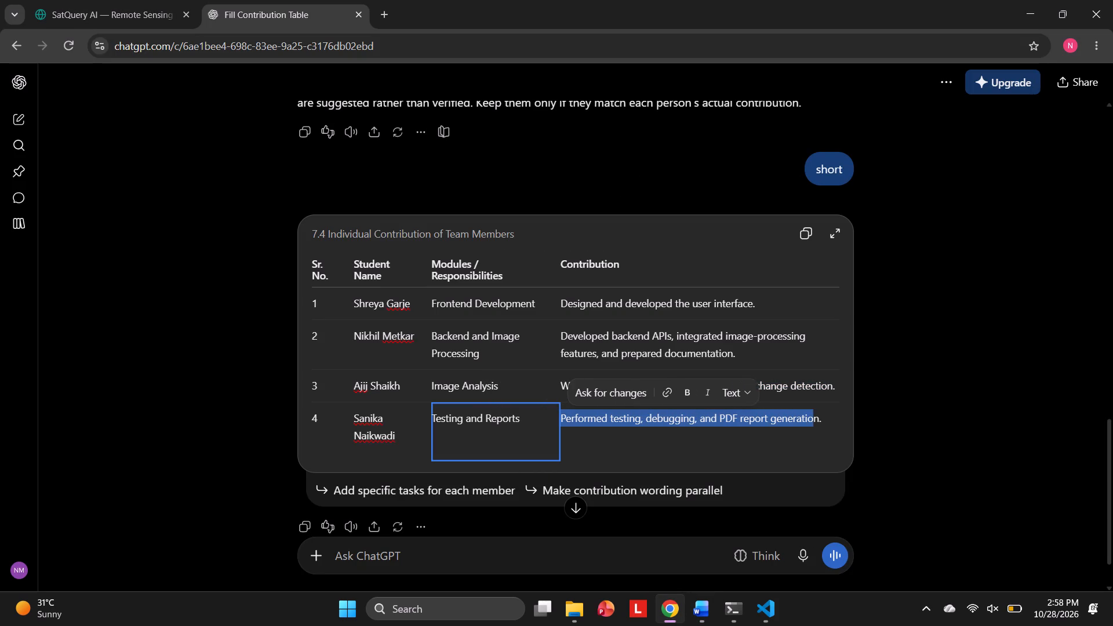
{"action": "left_click_drag", "start_coordinate": [813, 417], "coordinate": [827, 417]}
{"action": "key", "text": "ctrl+c"}
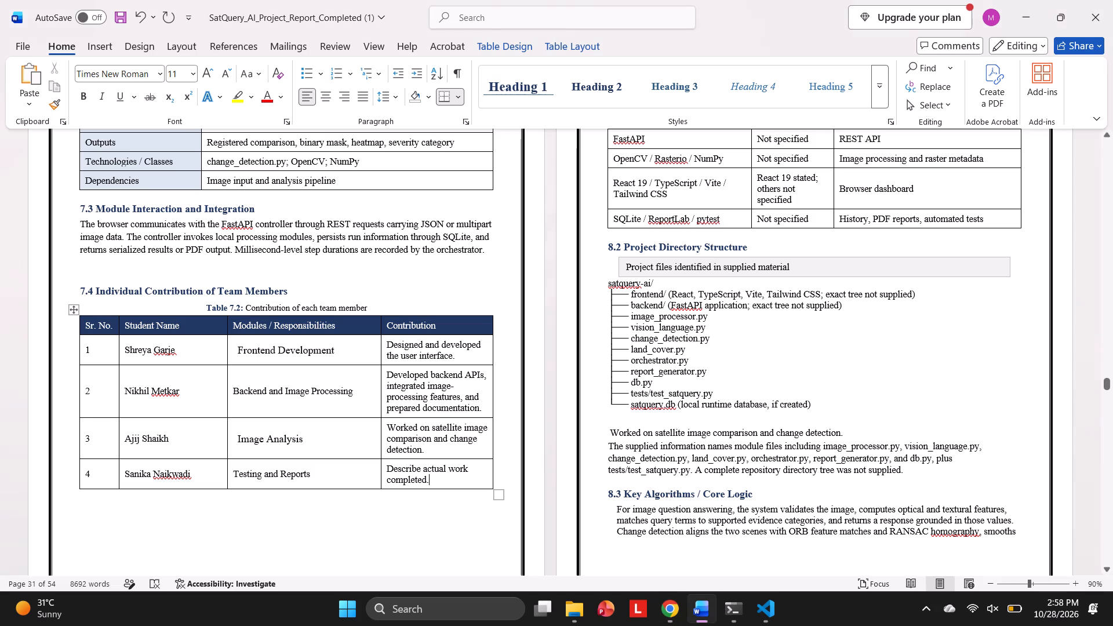
{"action": "left_click_drag", "start_coordinate": [437, 484], "coordinate": [383, 465]}
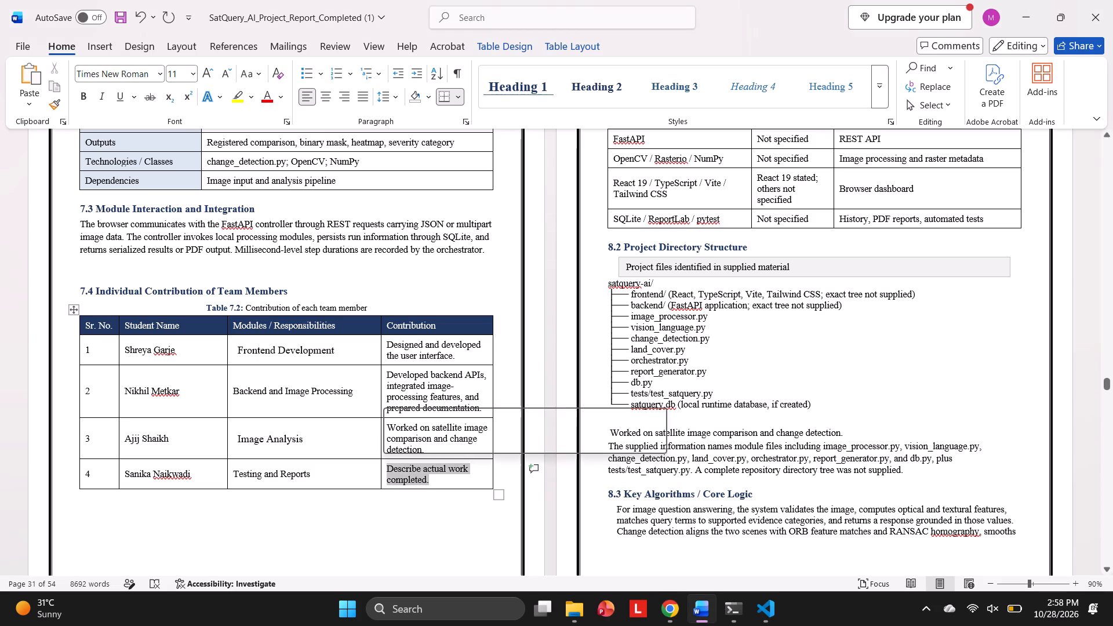
{"action": "key", "text": "ctrl+v"}
{"action": "key", "text": "BackSpace"}
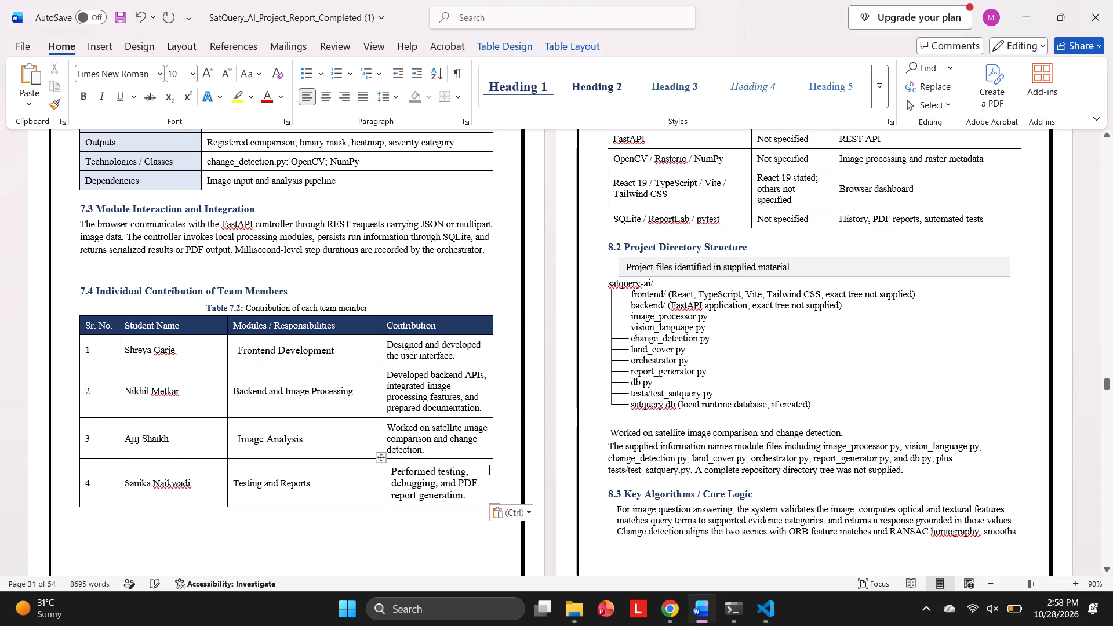
{"action": "left_click", "coordinate": [373, 540]}
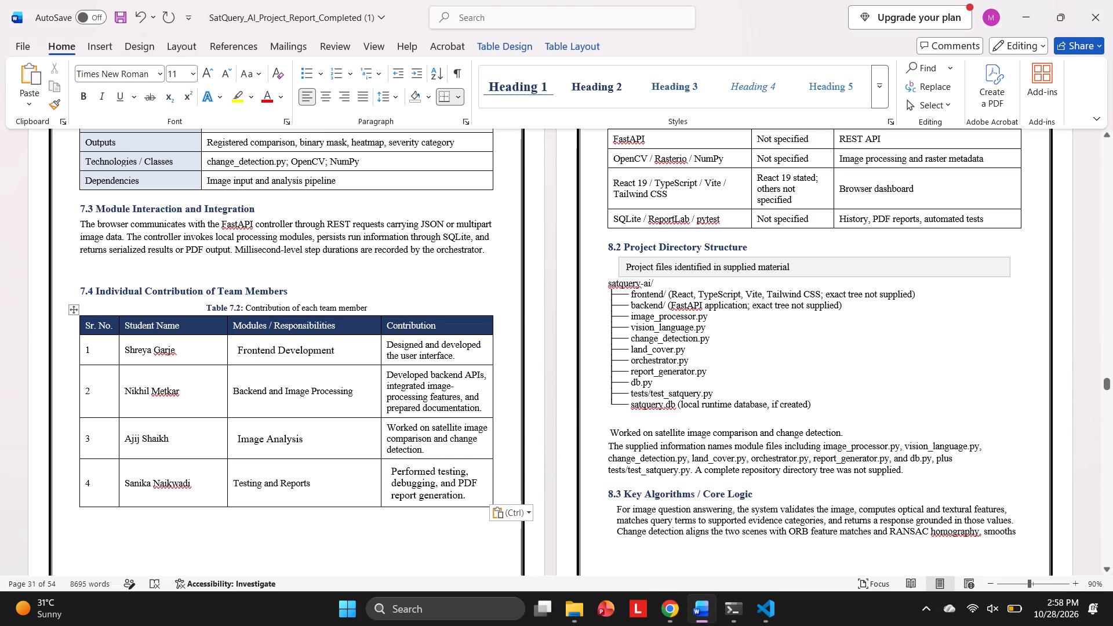
Save the project report.
{"action": "key", "text": "ctrl+s"}
Look through the implementation chapter after Table 7.2, covering the algorithm, API, libraries, version control and challenges sections.
{"action": "scroll", "coordinate": [373, 540], "scroll_direction": "down", "scroll_amount": 3}
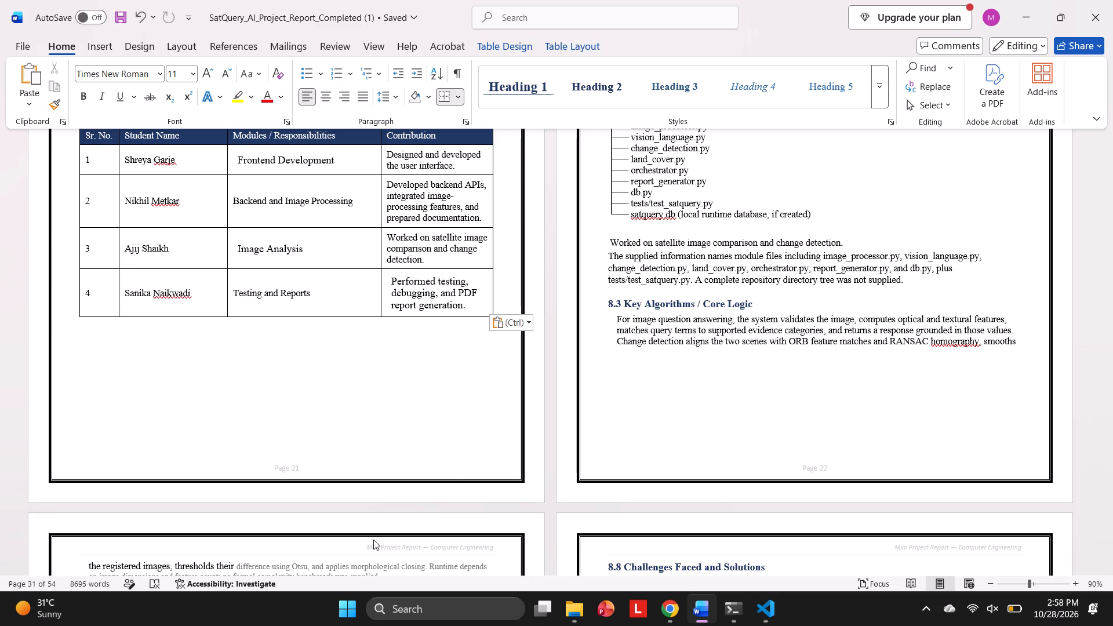
{"action": "scroll", "coordinate": [450, 476], "scroll_direction": "down", "scroll_amount": 4}
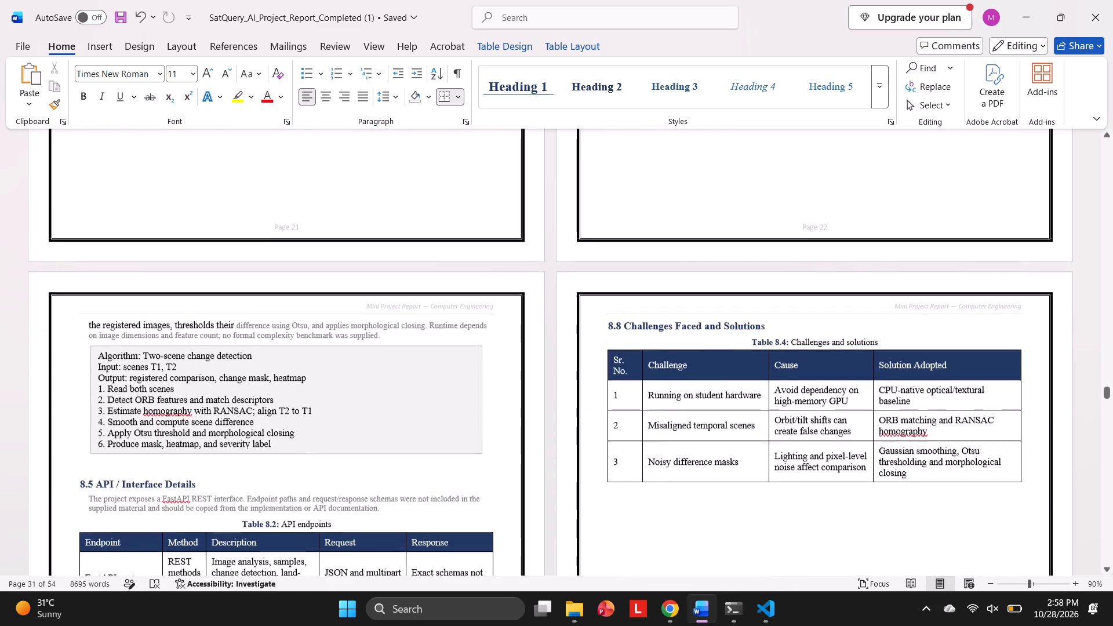
{"action": "scroll", "coordinate": [450, 476], "scroll_direction": "down", "scroll_amount": 5}
{"action": "scroll", "coordinate": [450, 476], "scroll_direction": "up", "scroll_amount": 6}
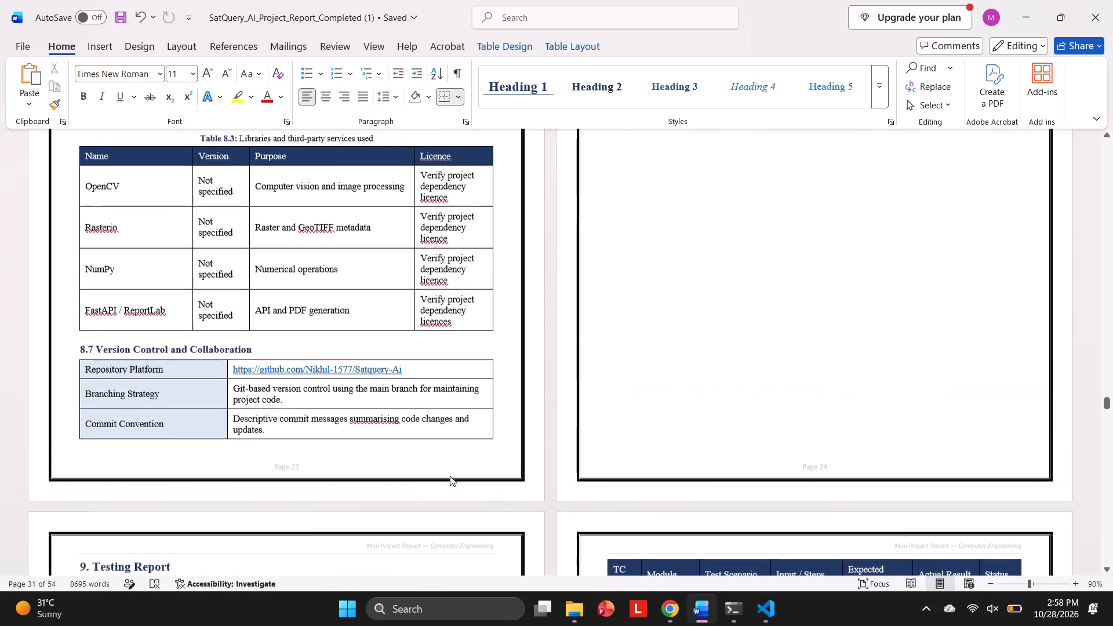
Review the report's front matter from the title page and certificate through the declaration, acknowledgement, abstract, contents and lists of figures and tables.
{"action": "scroll", "coordinate": [450, 476], "scroll_direction": "up", "scroll_amount": 20}
{"action": "scroll", "coordinate": [450, 476], "scroll_direction": "up", "scroll_amount": 20}
{"action": "scroll", "coordinate": [450, 476], "scroll_direction": "up", "scroll_amount": 3}
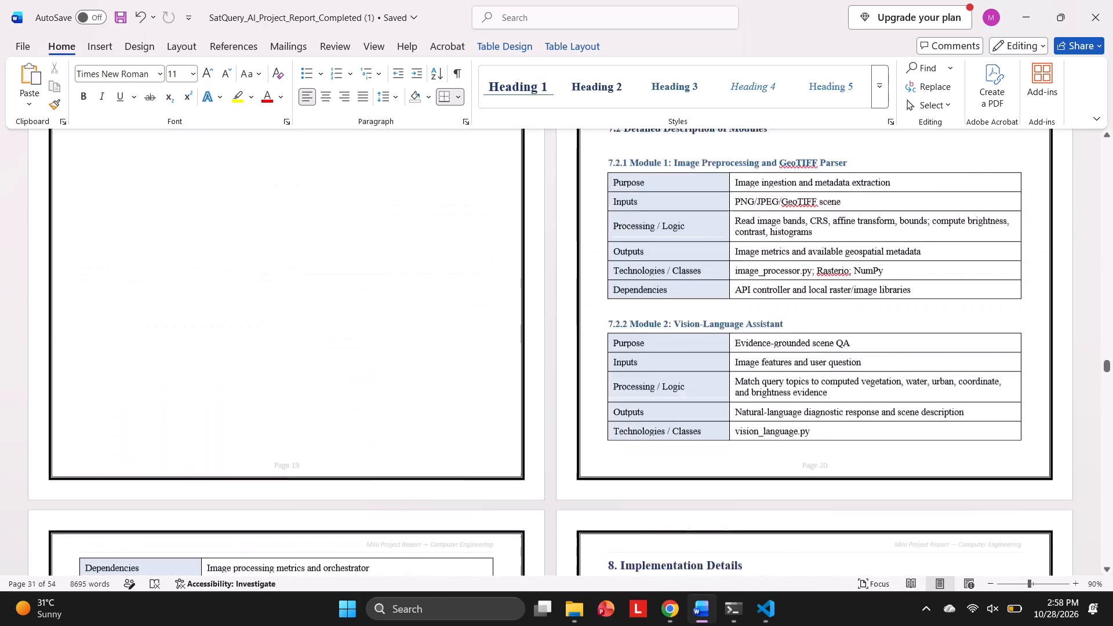
{"action": "scroll", "coordinate": [450, 476], "scroll_direction": "up", "scroll_amount": 20}
{"action": "scroll", "coordinate": [450, 476], "scroll_direction": "up", "scroll_amount": 13}
{"action": "scroll", "coordinate": [450, 476], "scroll_direction": "down", "scroll_amount": 1}
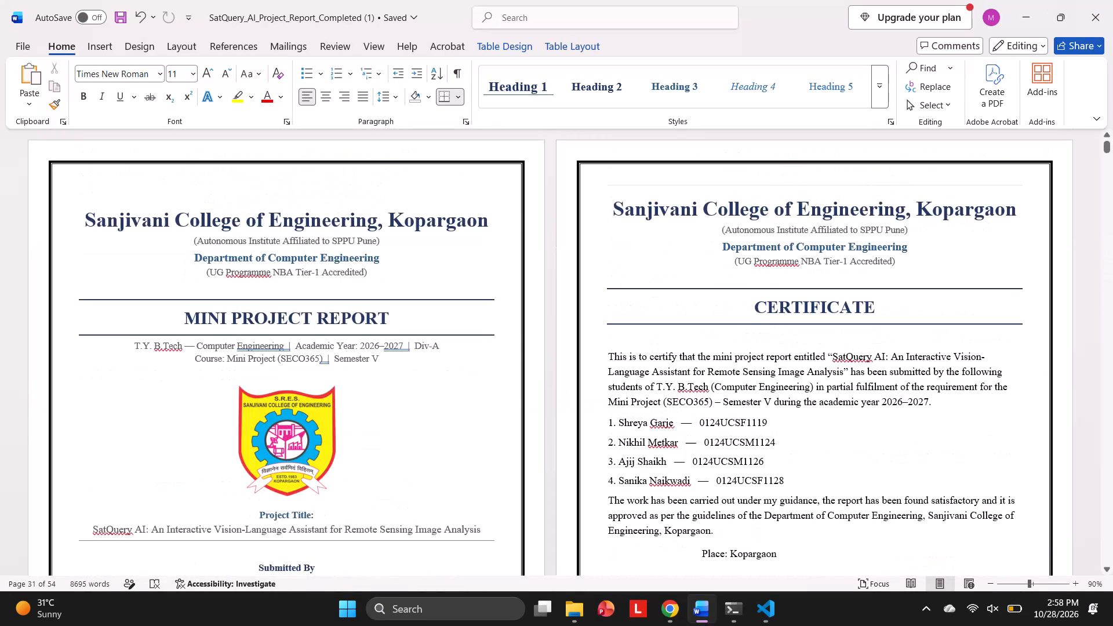
{"action": "scroll", "coordinate": [450, 476], "scroll_direction": "down", "scroll_amount": 4}
{"action": "scroll", "coordinate": [450, 476], "scroll_direction": "right", "scroll_amount": 1}
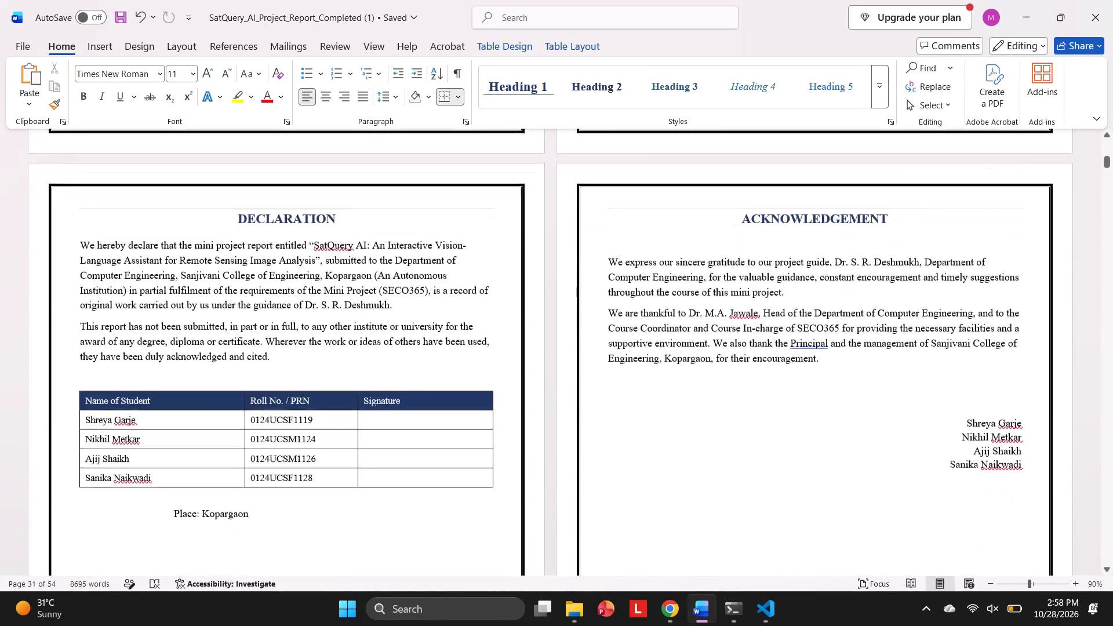
{"action": "scroll", "coordinate": [450, 476], "scroll_direction": "right", "scroll_amount": 1}
{"action": "scroll", "coordinate": [450, 476], "scroll_direction": "up", "scroll_amount": 1}
{"action": "scroll", "coordinate": [450, 476], "scroll_direction": "down", "scroll_amount": 4}
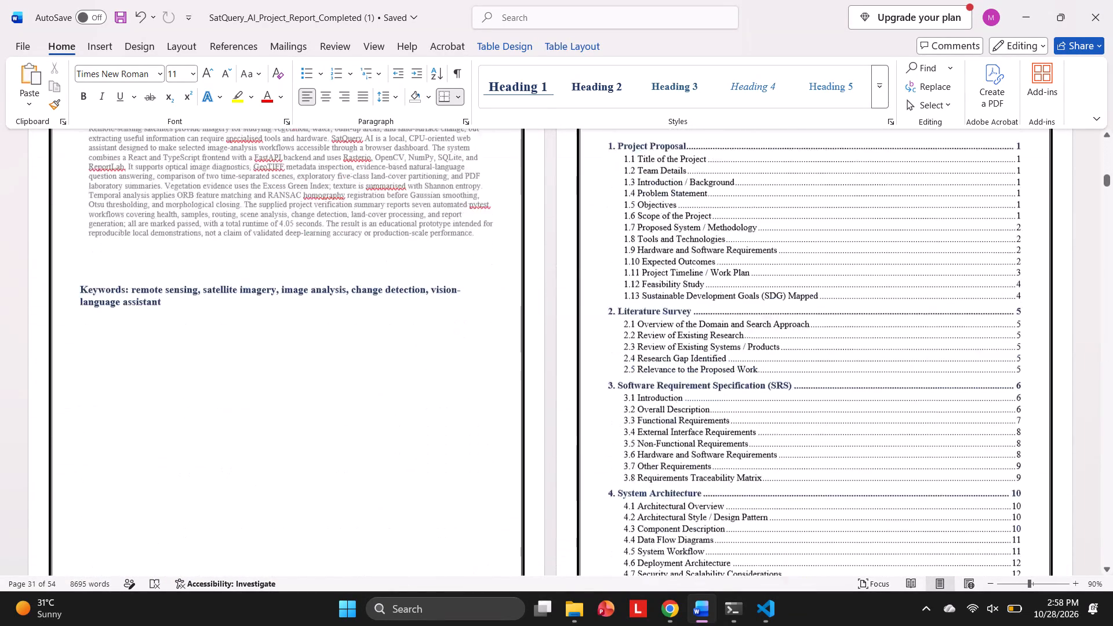
{"action": "scroll", "coordinate": [450, 476], "scroll_direction": "up", "scroll_amount": 1}
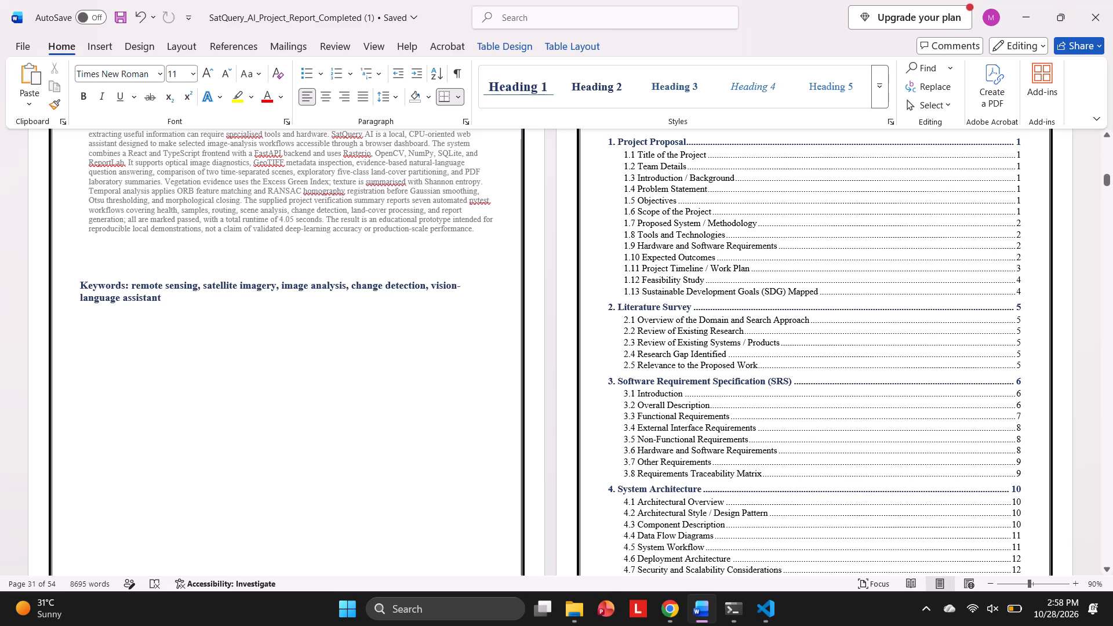
{"action": "scroll", "coordinate": [450, 476], "scroll_direction": "down", "scroll_amount": 2}
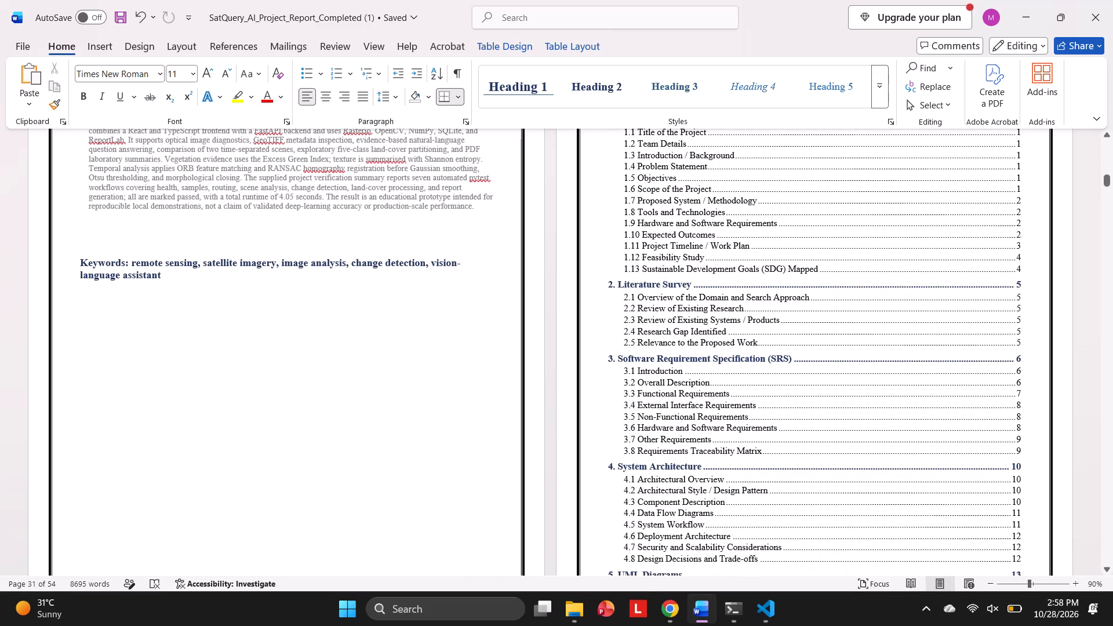
{"action": "scroll", "coordinate": [450, 476], "scroll_direction": "down", "scroll_amount": 6}
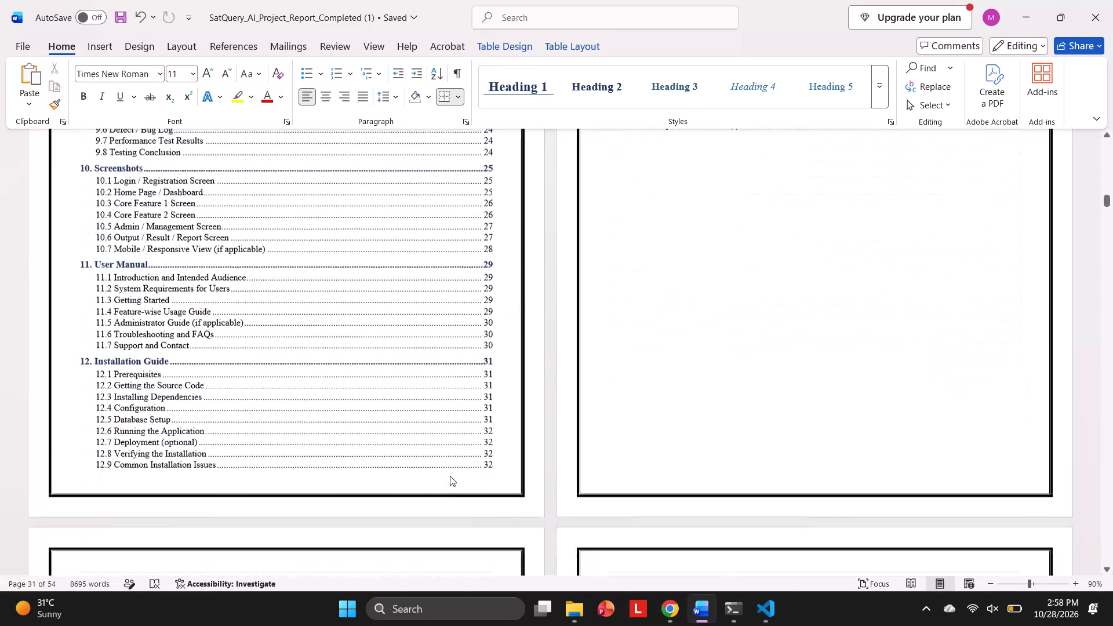
{"action": "scroll", "coordinate": [450, 476], "scroll_direction": "down", "scroll_amount": 2}
{"action": "scroll", "coordinate": [450, 476], "scroll_direction": "up", "scroll_amount": 1}
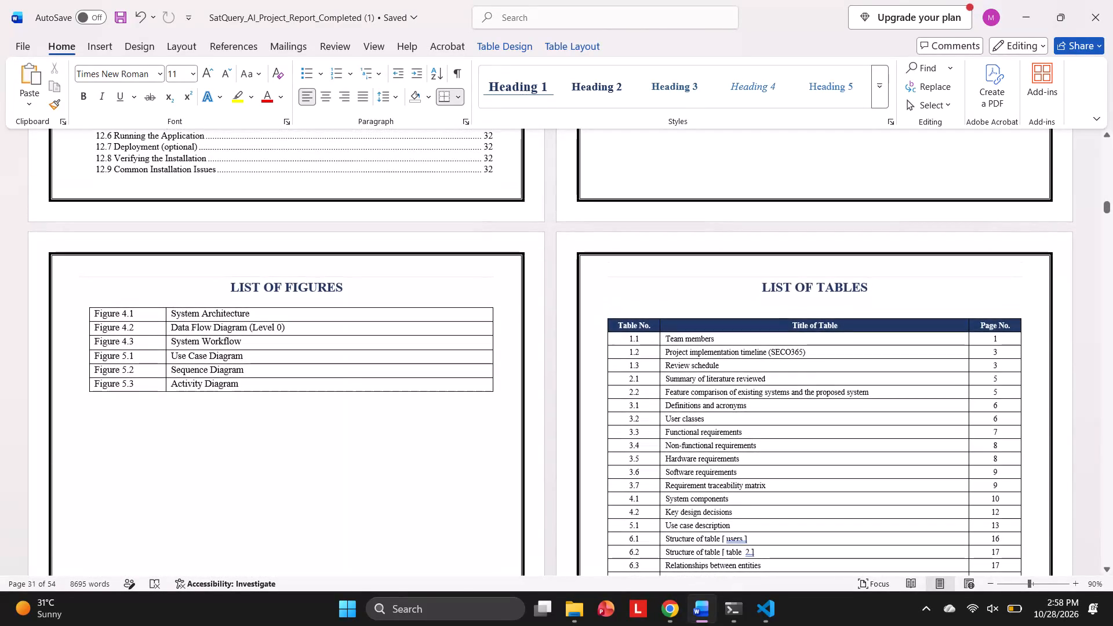
{"action": "scroll", "coordinate": [450, 476], "scroll_direction": "up", "scroll_amount": 1}
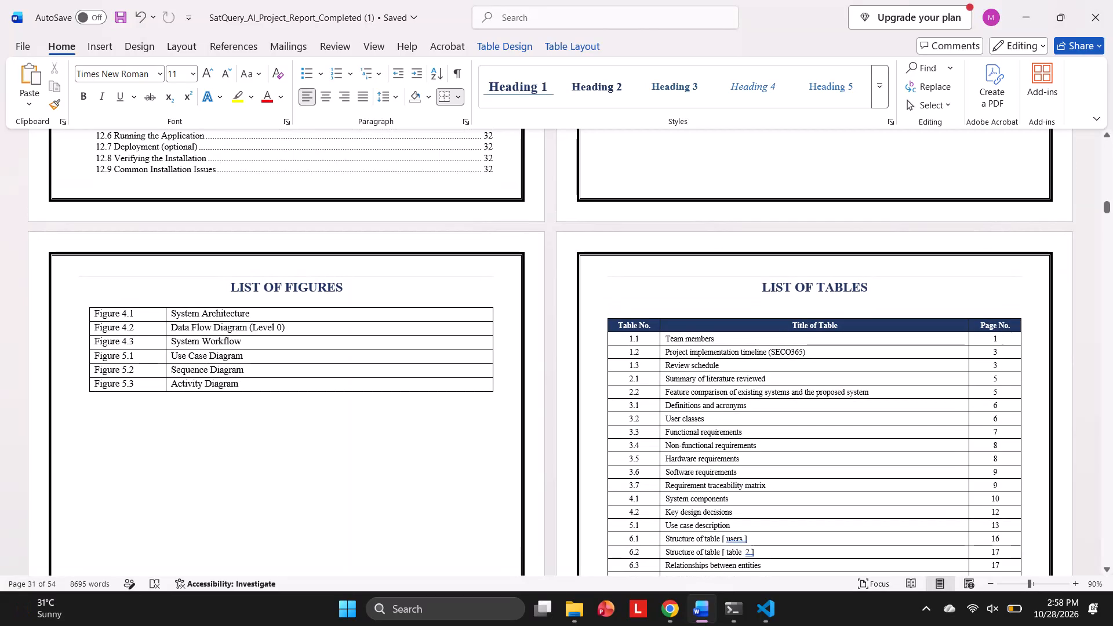
{"action": "scroll", "coordinate": [450, 476], "scroll_direction": "up", "scroll_amount": 1}
{"action": "scroll", "coordinate": [450, 476], "scroll_direction": "down", "scroll_amount": 1, "text": "ctrl"}
{"action": "scroll", "coordinate": [450, 476], "scroll_direction": "up", "scroll_amount": 1, "text": "ctrl"}
{"action": "scroll", "coordinate": [450, 476], "scroll_direction": "up", "scroll_amount": 20}
{"action": "scroll", "coordinate": [450, 476], "scroll_direction": "up", "scroll_amount": 20}
{"action": "scroll", "coordinate": [450, 476], "scroll_direction": "up", "scroll_amount": 20}
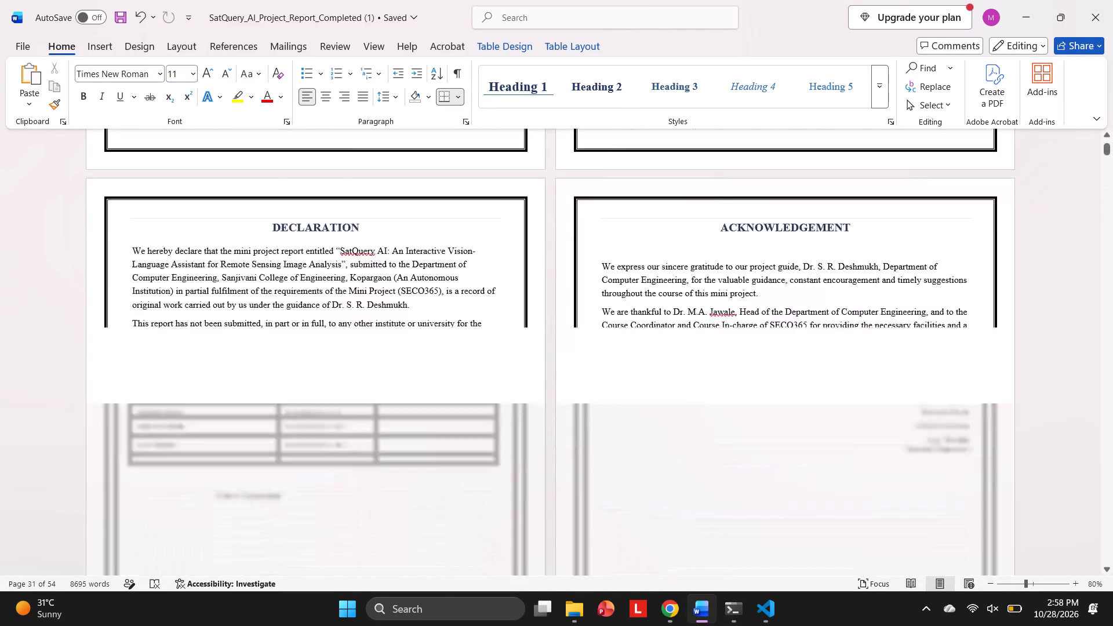
{"action": "scroll", "coordinate": [450, 476], "scroll_direction": "up", "scroll_amount": 11}
{"action": "scroll", "coordinate": [450, 476], "scroll_direction": "down", "scroll_amount": 2}
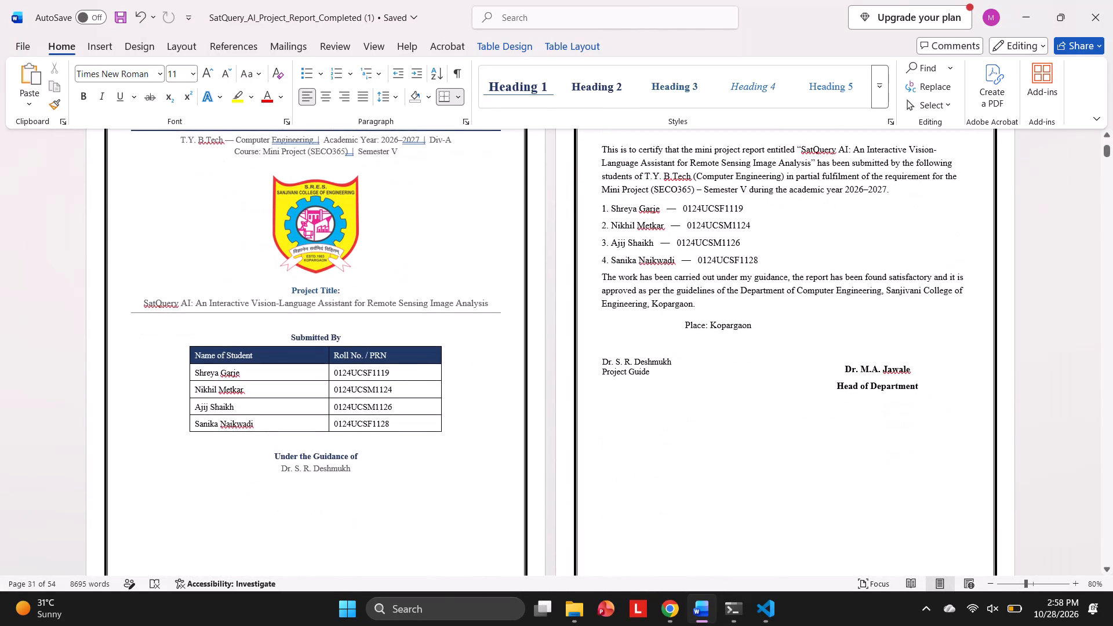
{"action": "scroll", "coordinate": [450, 476], "scroll_direction": "down", "scroll_amount": 1}
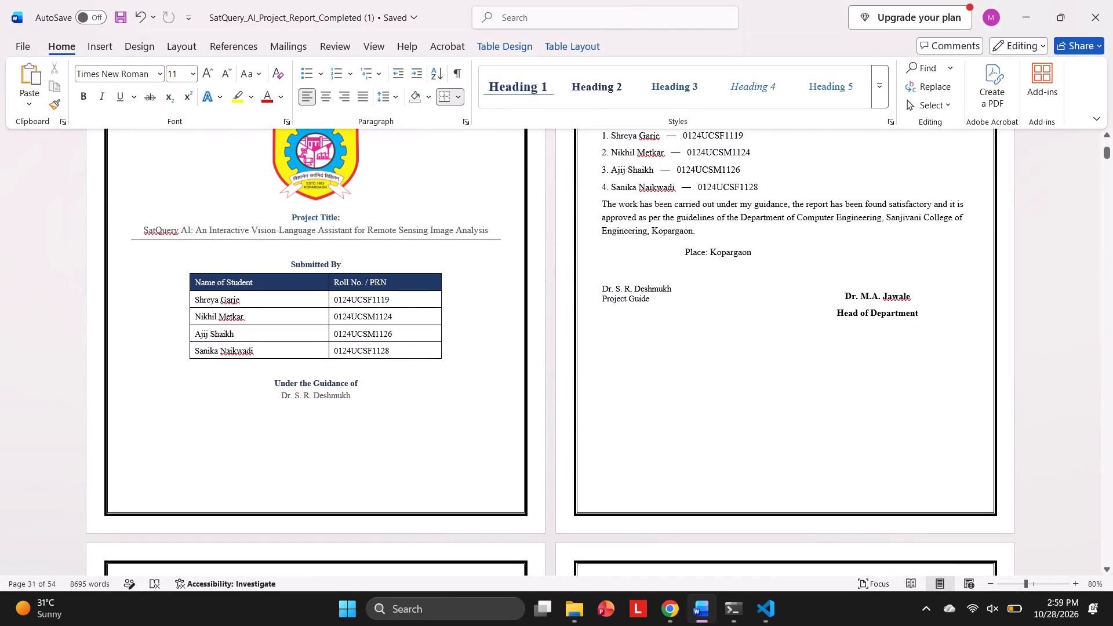
{"action": "scroll", "coordinate": [672, 445], "scroll_direction": "down", "scroll_amount": 1}
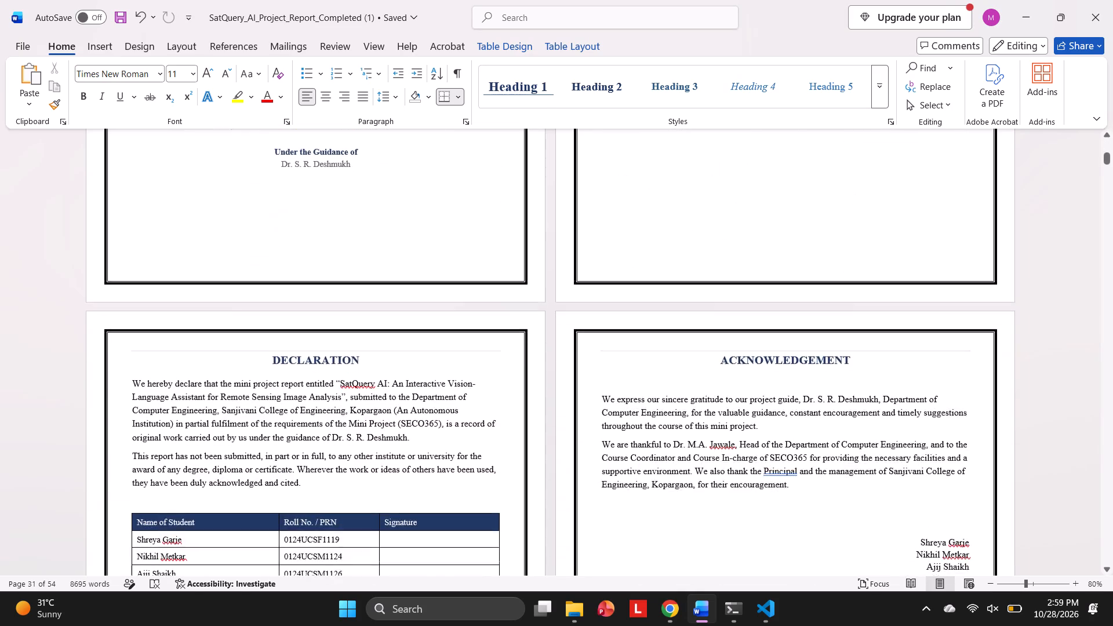
{"action": "scroll", "coordinate": [672, 445], "scroll_direction": "down", "scroll_amount": 11}
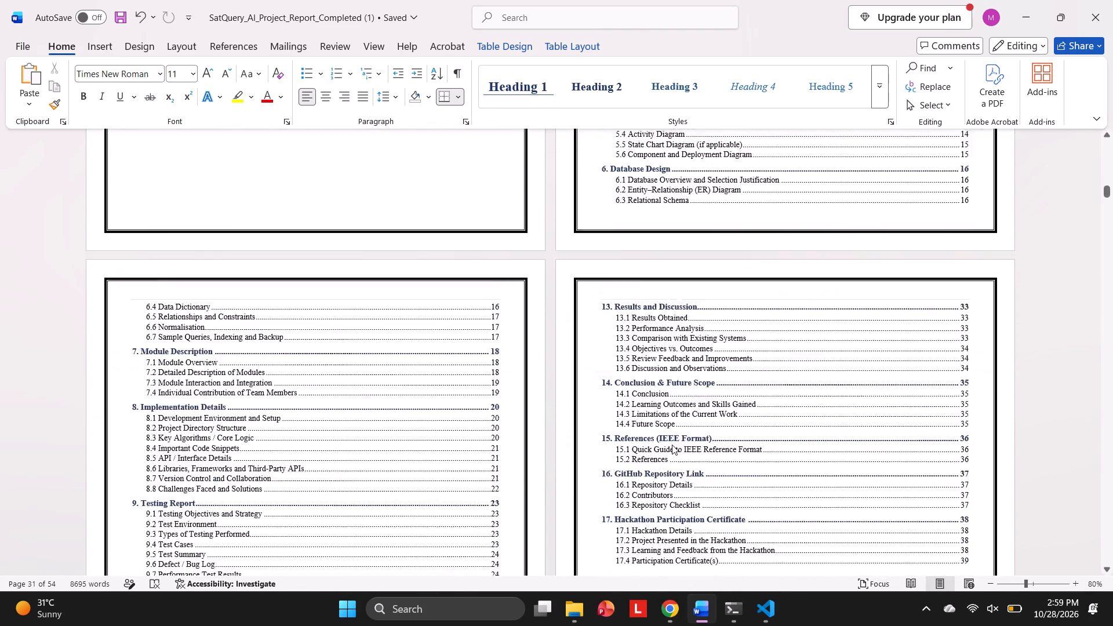
Review the report's early chapters, covering the requirements specification, literature survey, project timeline, feasibility and SDG mapping sections.
{"action": "scroll", "coordinate": [672, 445], "scroll_direction": "down", "scroll_amount": 20}
{"action": "scroll", "coordinate": [672, 445], "scroll_direction": "down", "scroll_amount": 20}
{"action": "scroll", "coordinate": [672, 445], "scroll_direction": "down", "scroll_amount": 15}
{"action": "scroll", "coordinate": [672, 445], "scroll_direction": "up", "scroll_amount": 1}
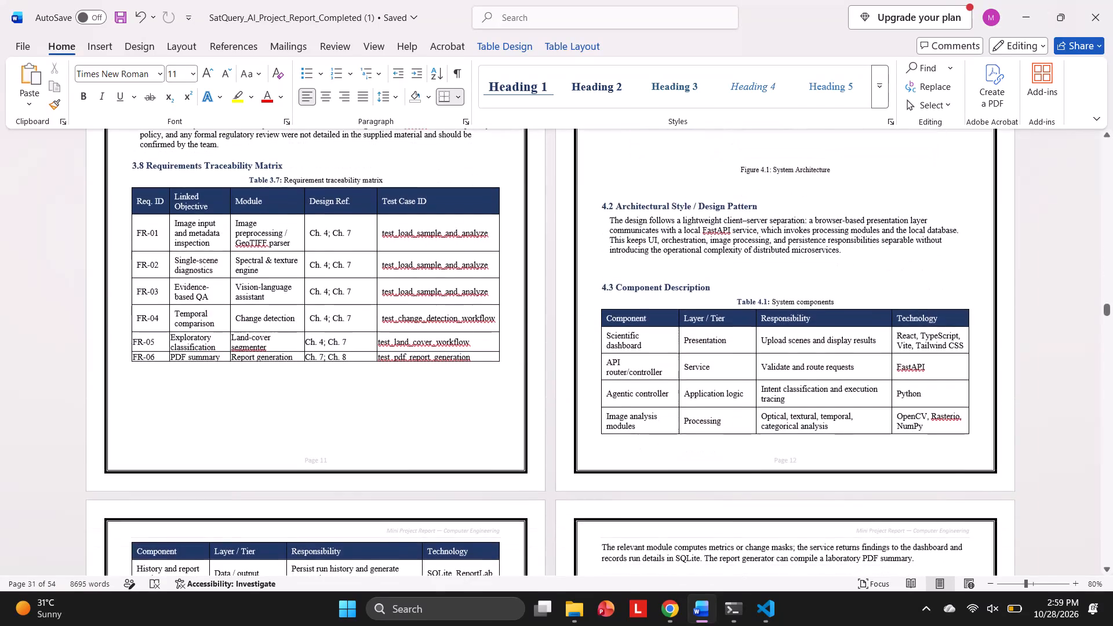
{"action": "scroll", "coordinate": [672, 445], "scroll_direction": "up", "scroll_amount": 6}
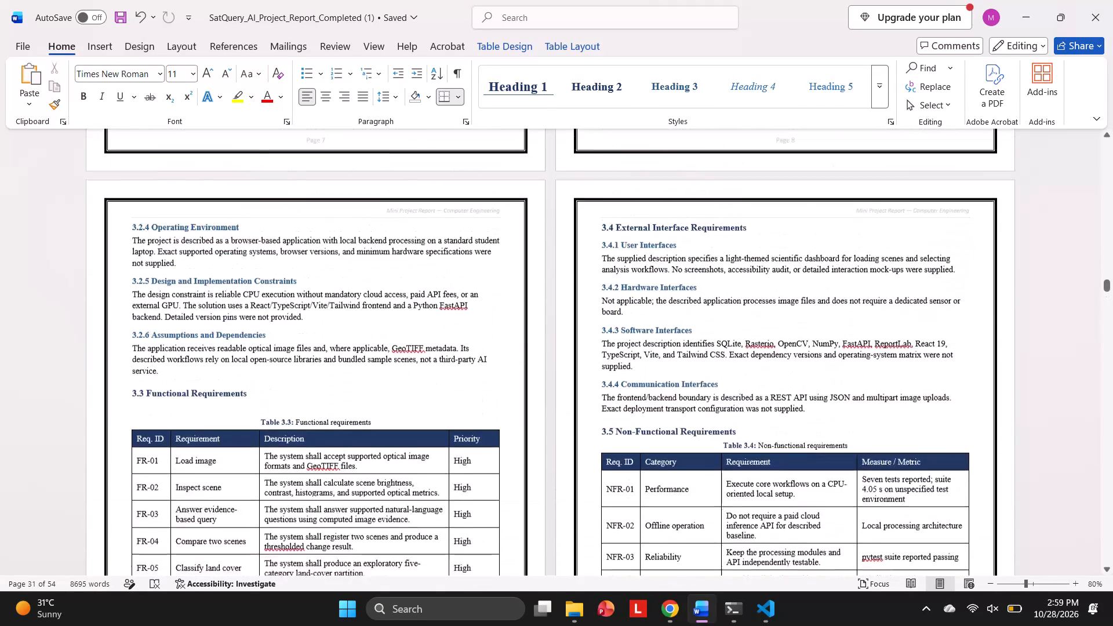
{"action": "scroll", "coordinate": [672, 445], "scroll_direction": "up", "scroll_amount": 2}
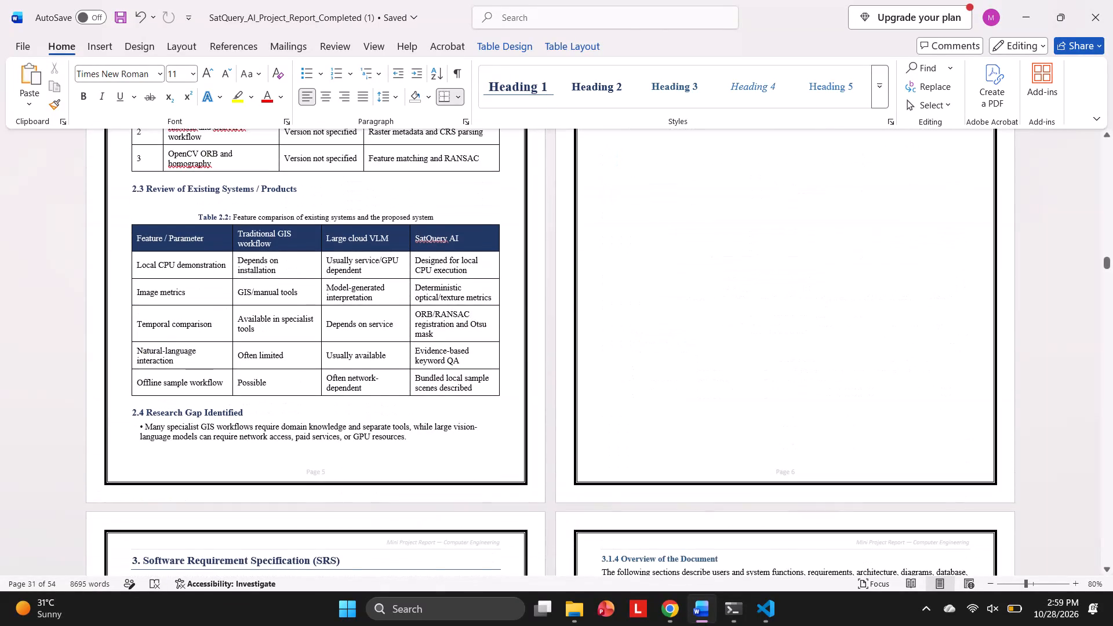
{"action": "scroll", "coordinate": [672, 445], "scroll_direction": "up", "scroll_amount": 3}
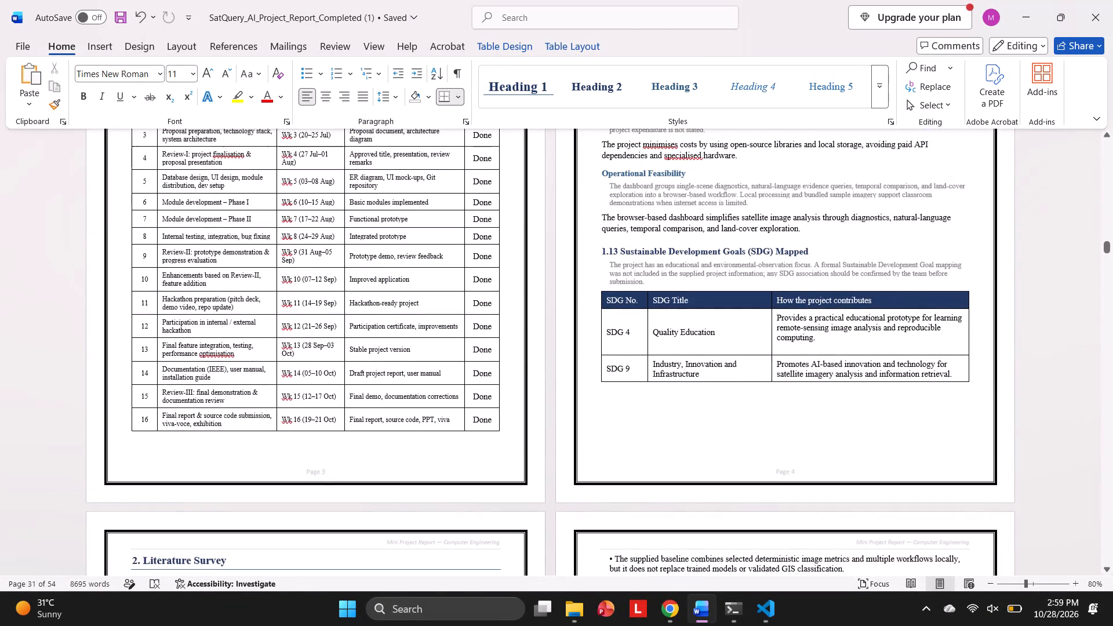
{"action": "scroll", "coordinate": [672, 445], "scroll_direction": "up", "scroll_amount": 2}
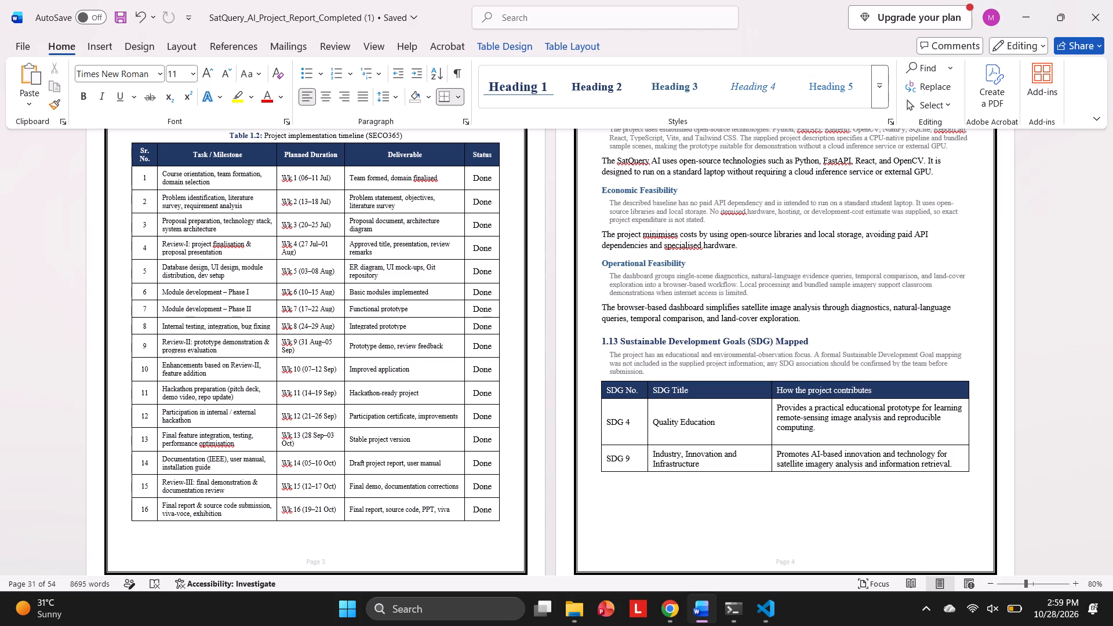
Review the literature tables, UML design diagrams and module descriptions through Table 7.2 and the project directory structure.
{"action": "scroll", "coordinate": [772, 515], "scroll_direction": "down", "scroll_amount": 6}
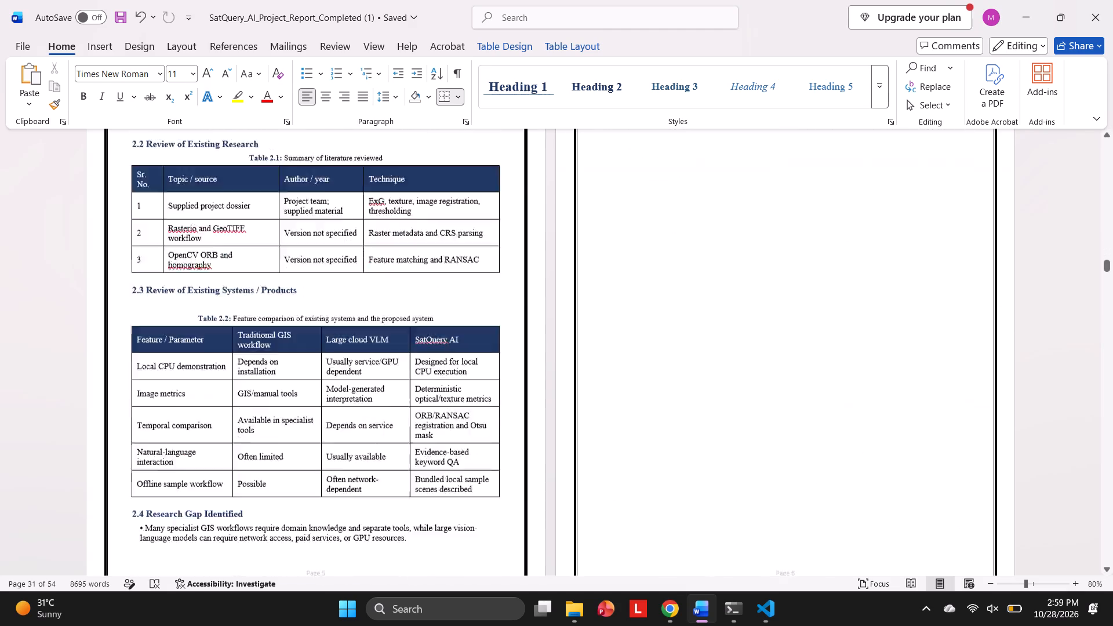
{"action": "scroll", "coordinate": [772, 515], "scroll_direction": "down", "scroll_amount": 20}
{"action": "scroll", "coordinate": [772, 515], "scroll_direction": "down", "scroll_amount": 1}
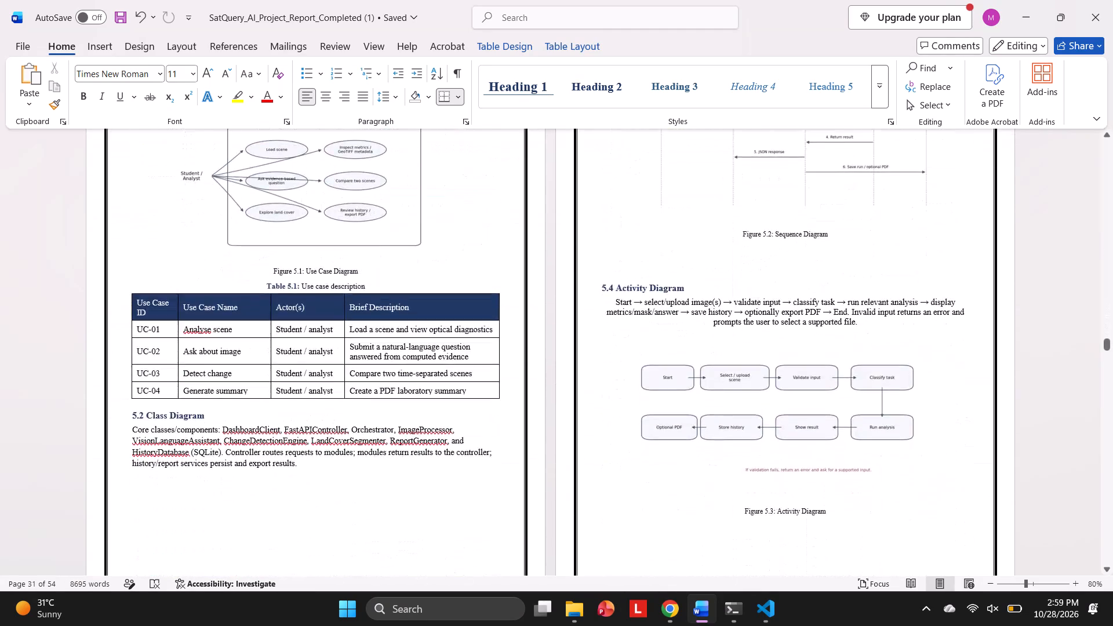
{"action": "scroll", "coordinate": [772, 515], "scroll_direction": "down", "scroll_amount": 4}
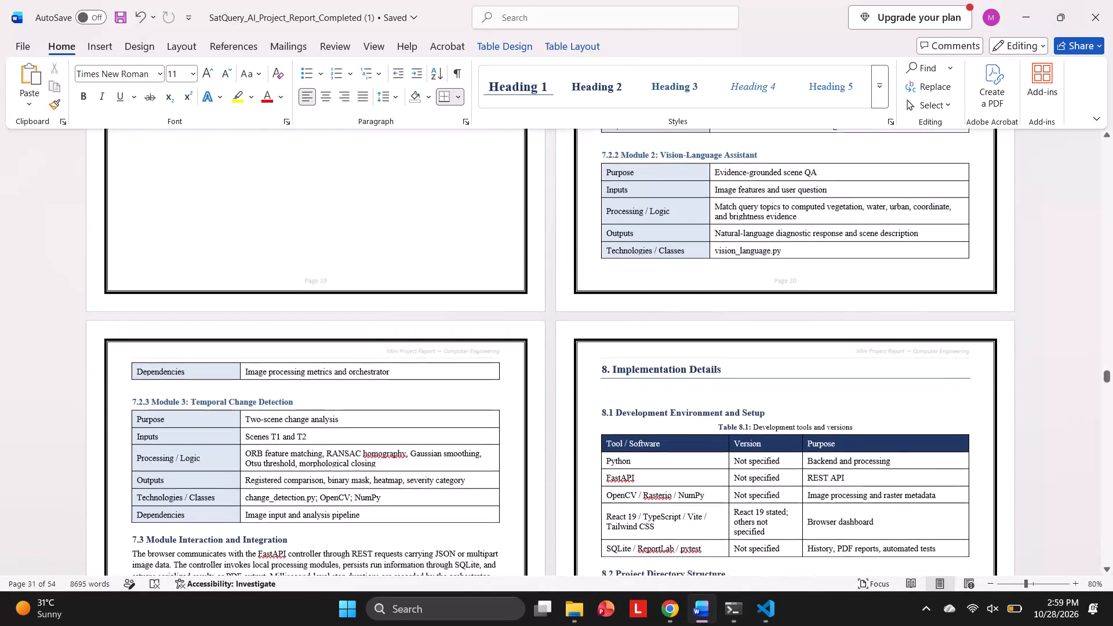
{"action": "scroll", "coordinate": [772, 515], "scroll_direction": "down", "scroll_amount": 1}
{"action": "scroll", "coordinate": [772, 515], "scroll_direction": "up", "scroll_amount": 1}
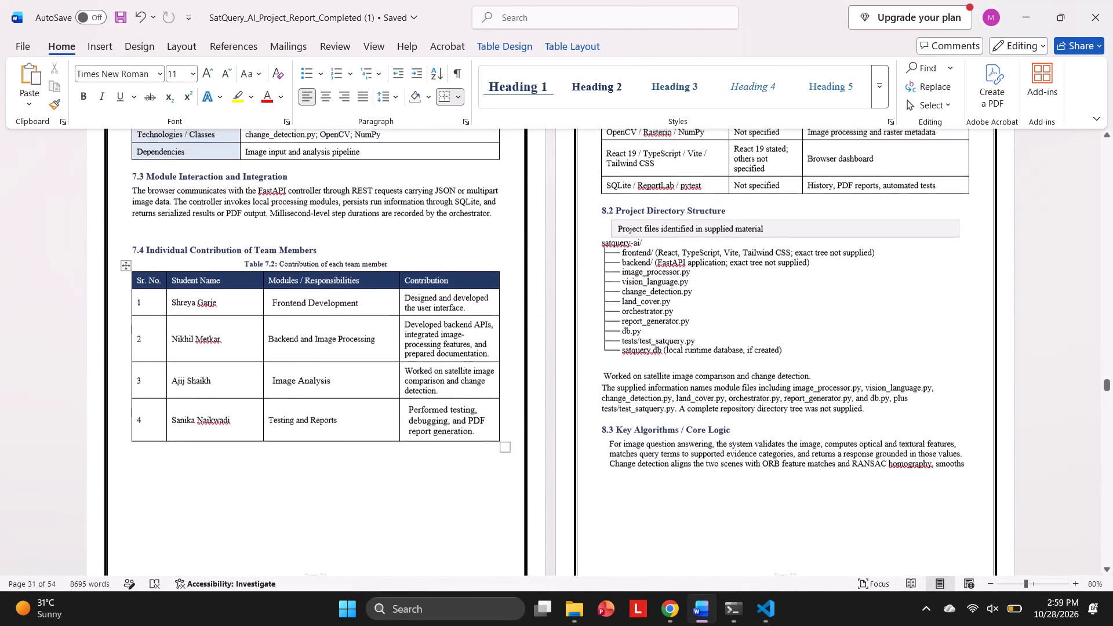
{"action": "scroll", "coordinate": [772, 515], "scroll_direction": "up", "scroll_amount": 2}
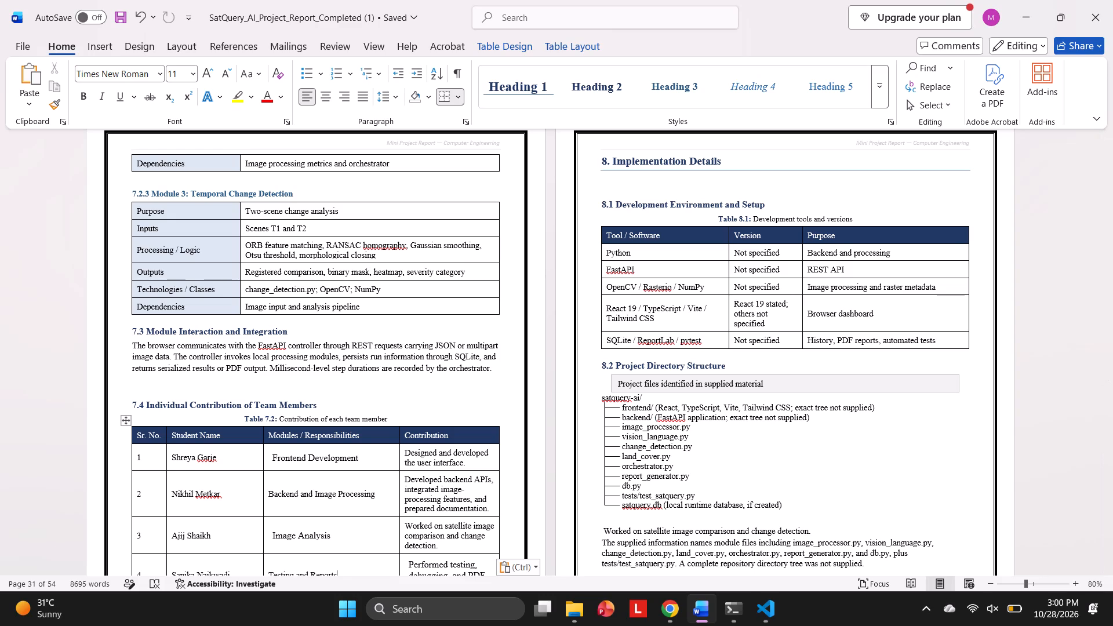
Review the testing report, application screenshots, user manual and hackathon participation certificates through the end of the report.
{"action": "scroll", "coordinate": [724, 480], "scroll_direction": "down", "scroll_amount": 10}
{"action": "scroll", "coordinate": [724, 480], "scroll_direction": "right", "scroll_amount": 1}
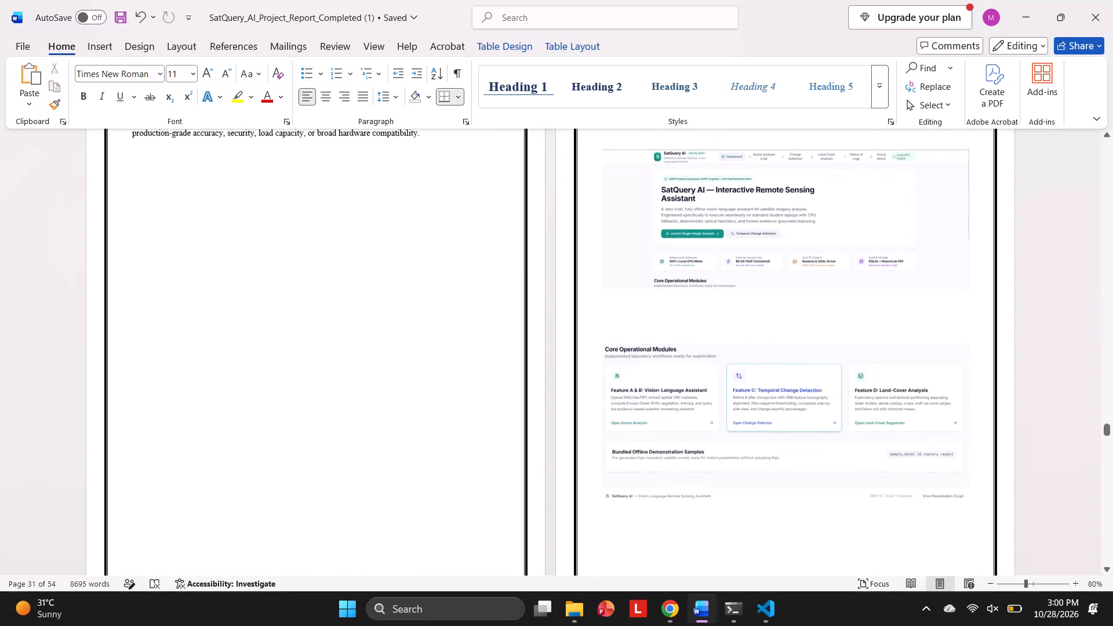
{"action": "scroll", "coordinate": [724, 480], "scroll_direction": "right", "scroll_amount": 1}
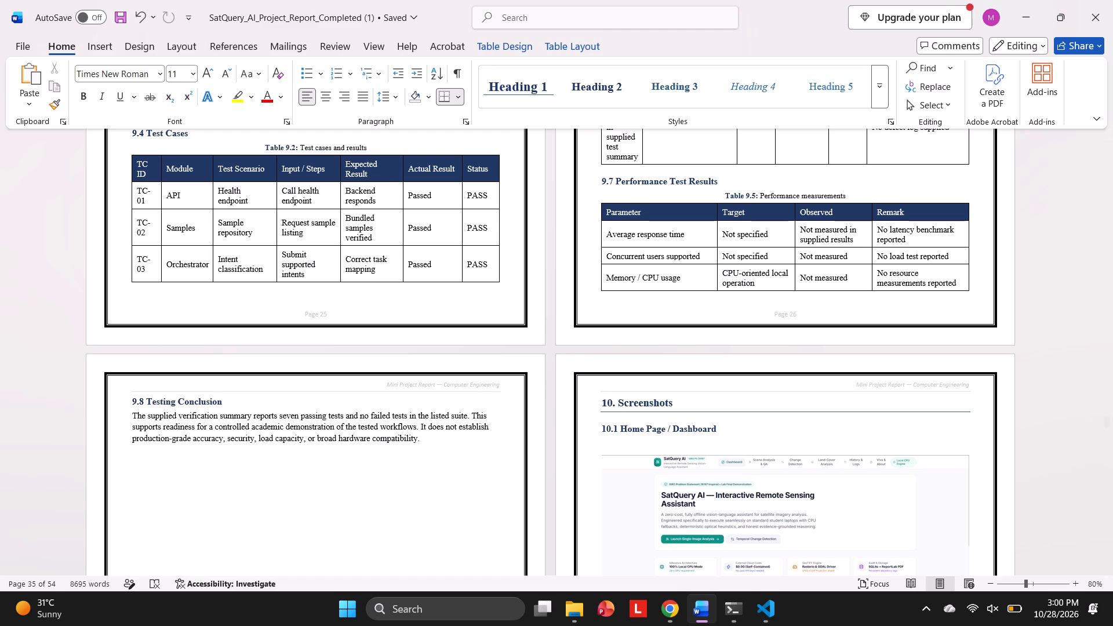
{"action": "scroll", "coordinate": [724, 480], "scroll_direction": "down", "scroll_amount": 4}
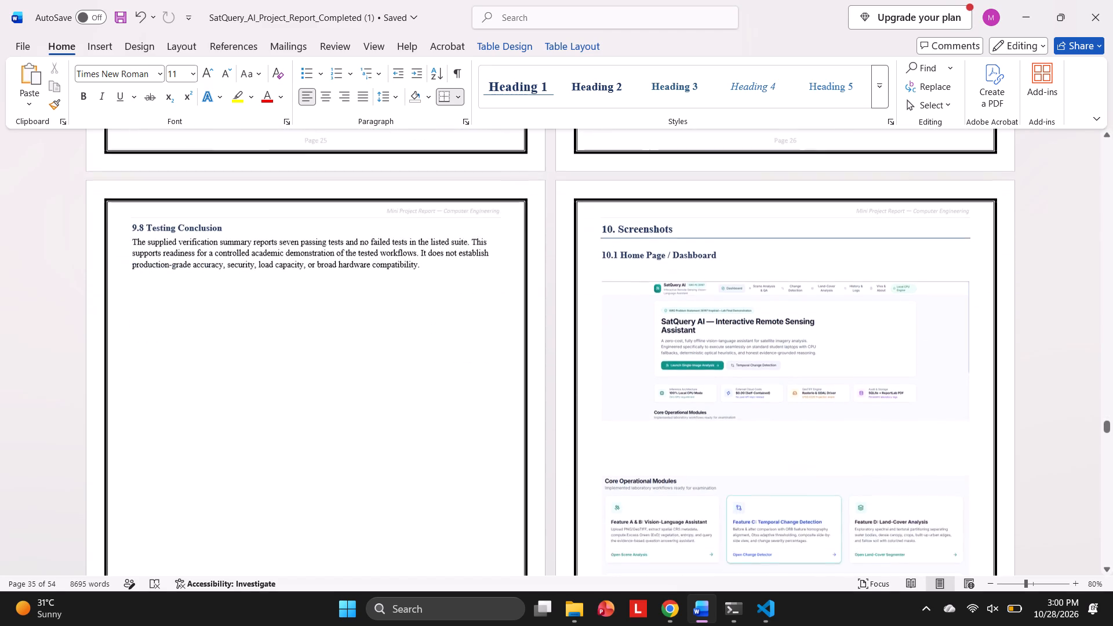
{"action": "scroll", "coordinate": [724, 480], "scroll_direction": "down", "scroll_amount": 2}
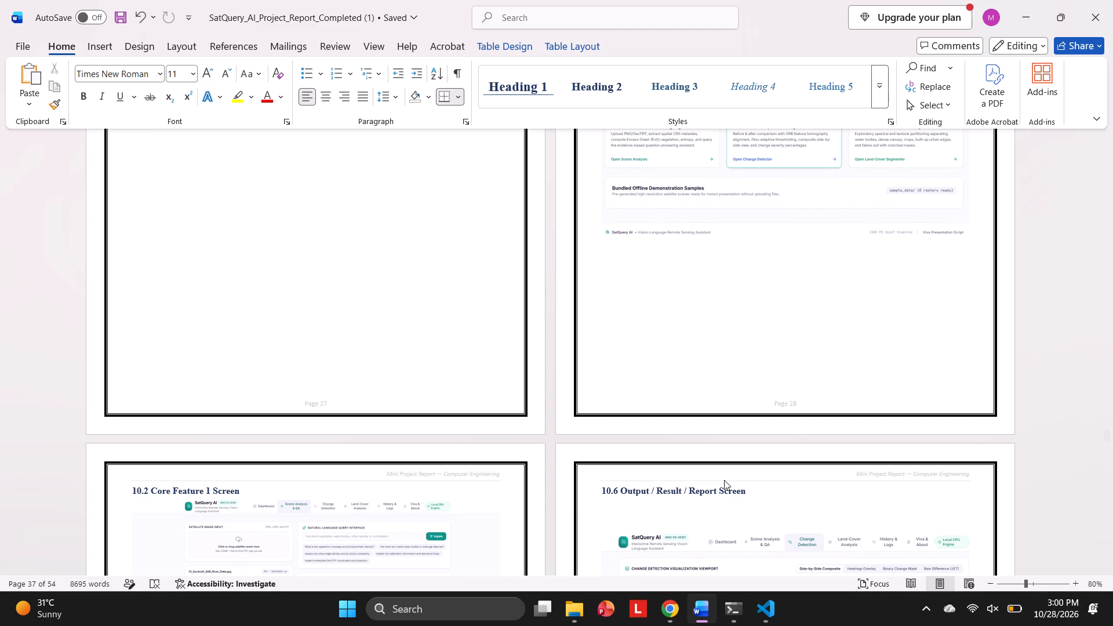
{"action": "scroll", "coordinate": [724, 480], "scroll_direction": "down", "scroll_amount": 1}
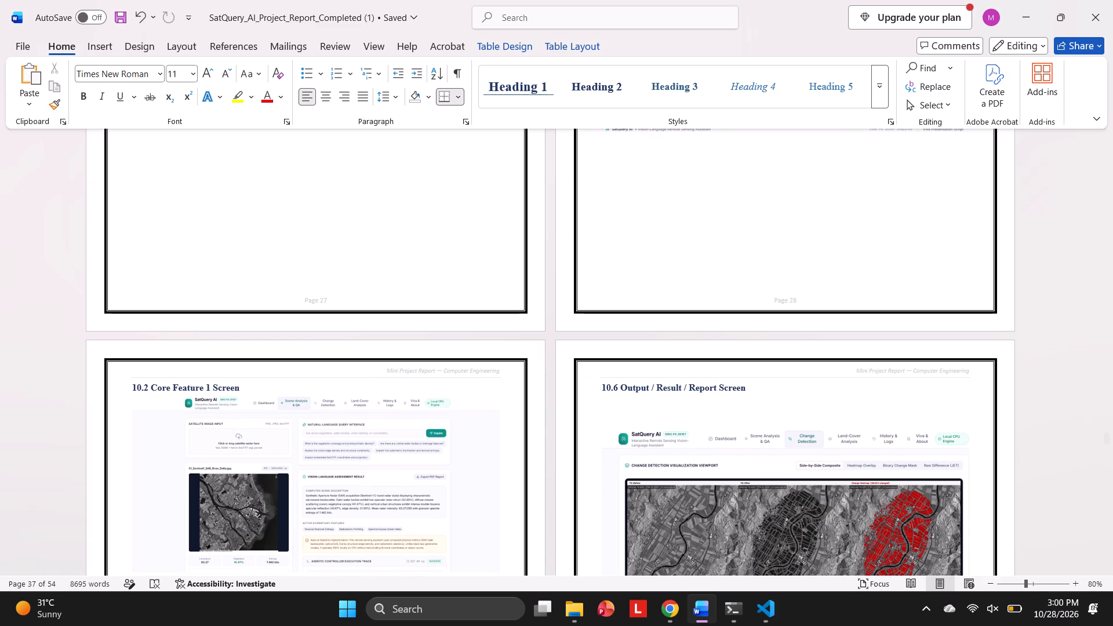
{"action": "scroll", "coordinate": [724, 480], "scroll_direction": "down", "scroll_amount": 1}
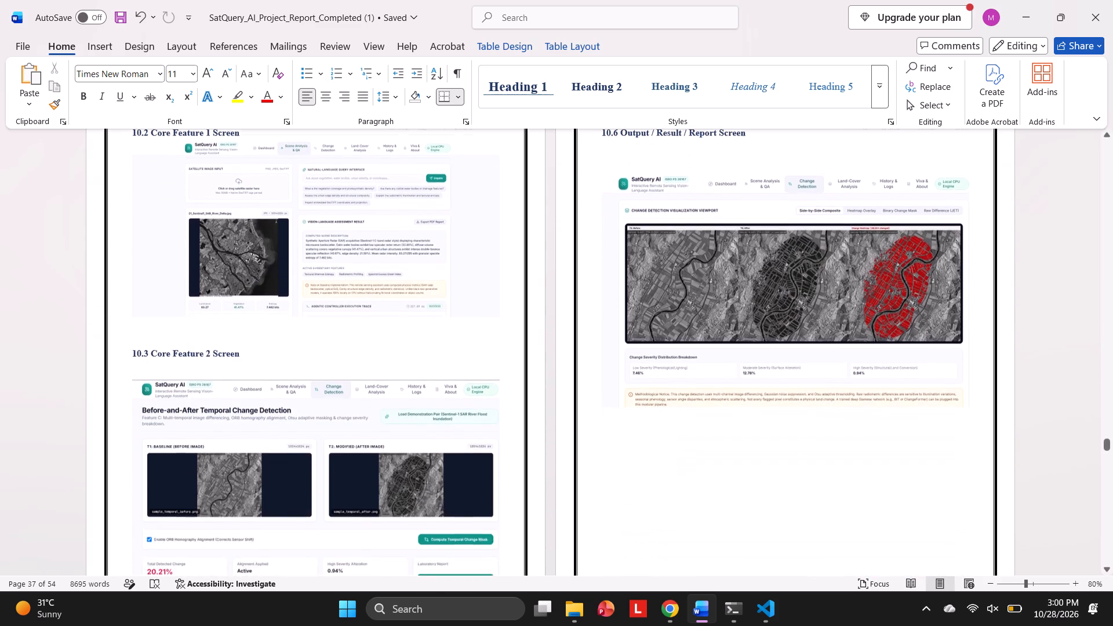
{"action": "scroll", "coordinate": [724, 480], "scroll_direction": "down", "scroll_amount": 2}
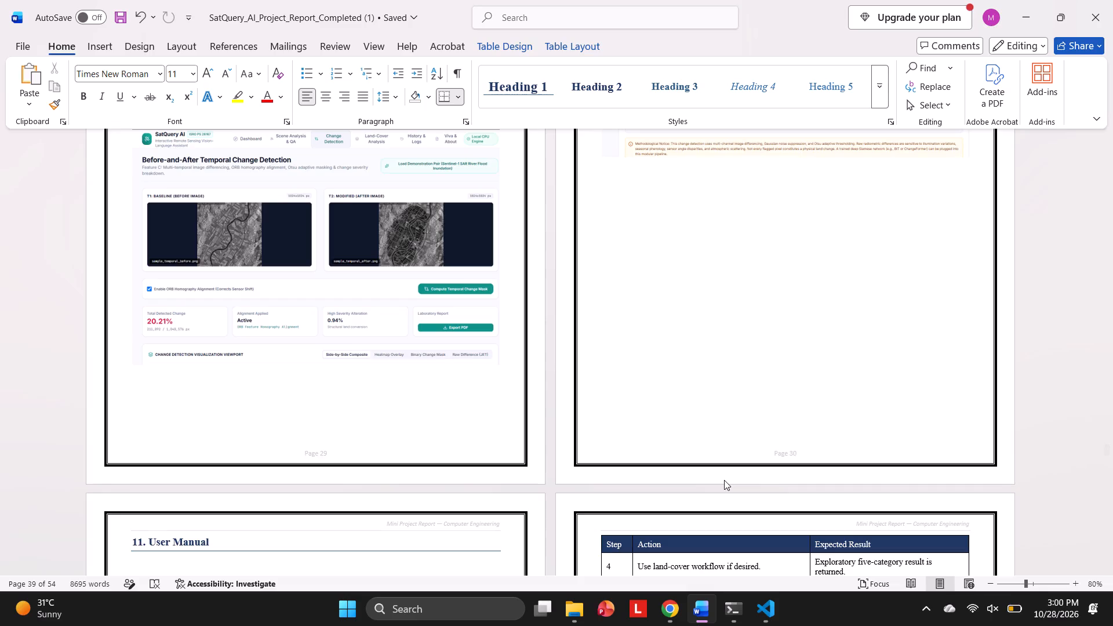
{"action": "scroll", "coordinate": [724, 480], "scroll_direction": "down", "scroll_amount": 4}
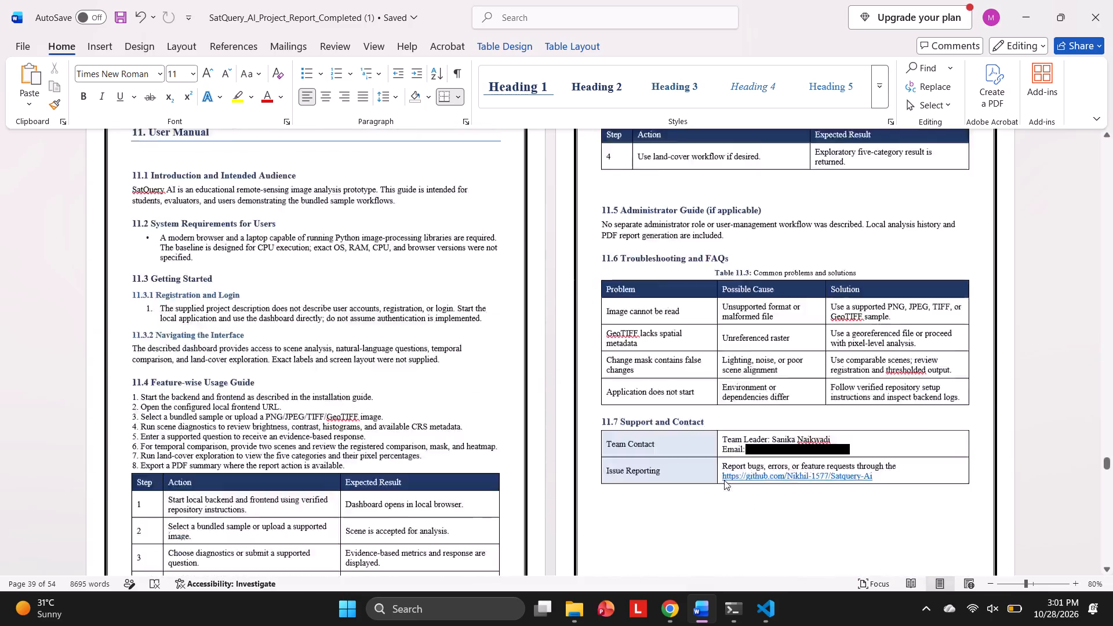
{"action": "scroll", "coordinate": [724, 480], "scroll_direction": "down", "scroll_amount": 7}
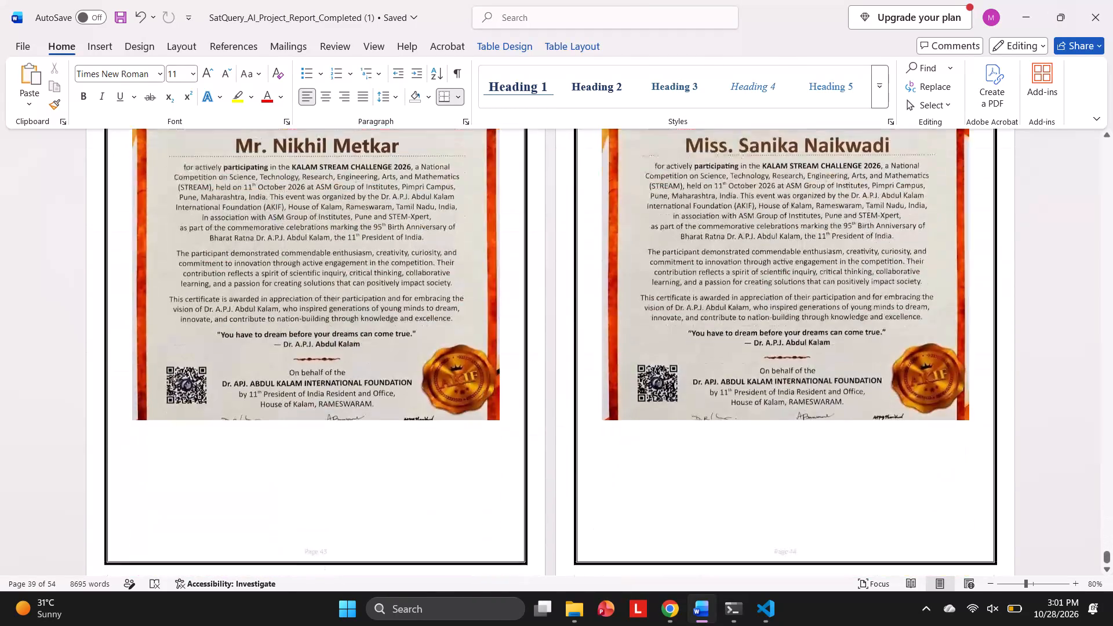
{"action": "scroll", "coordinate": [724, 480], "scroll_direction": "down", "scroll_amount": 1}
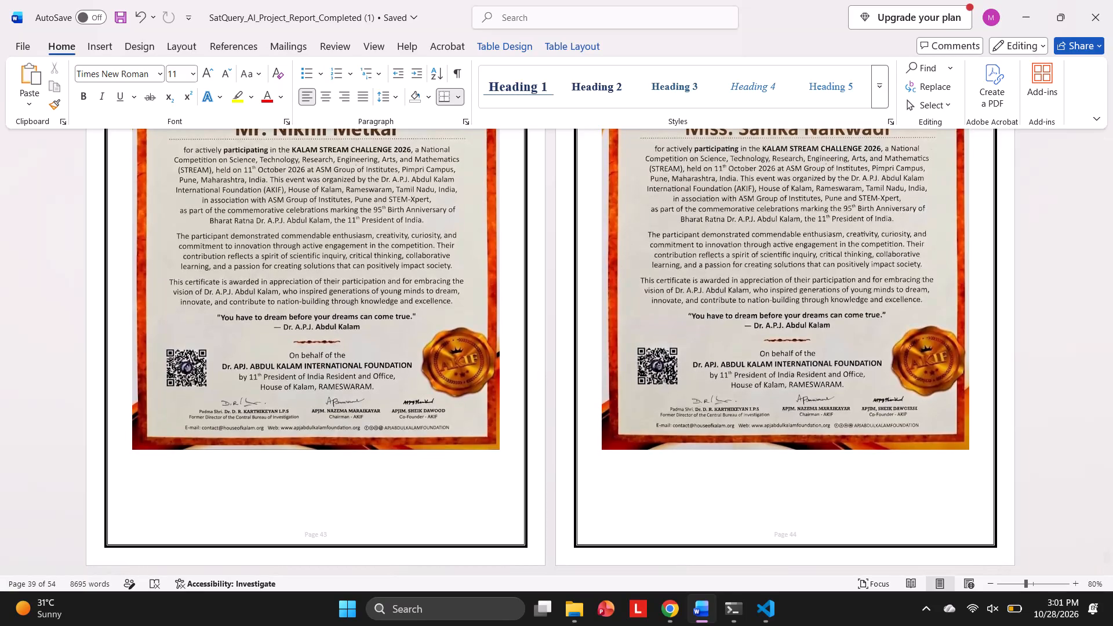
Change the division on the report's title page to Div-B.
{"action": "scroll", "coordinate": [724, 480], "scroll_direction": "up", "scroll_amount": 20}
{"action": "scroll", "coordinate": [724, 480], "scroll_direction": "up", "scroll_amount": 20}
{"action": "scroll", "coordinate": [724, 480], "scroll_direction": "up", "scroll_amount": 20}
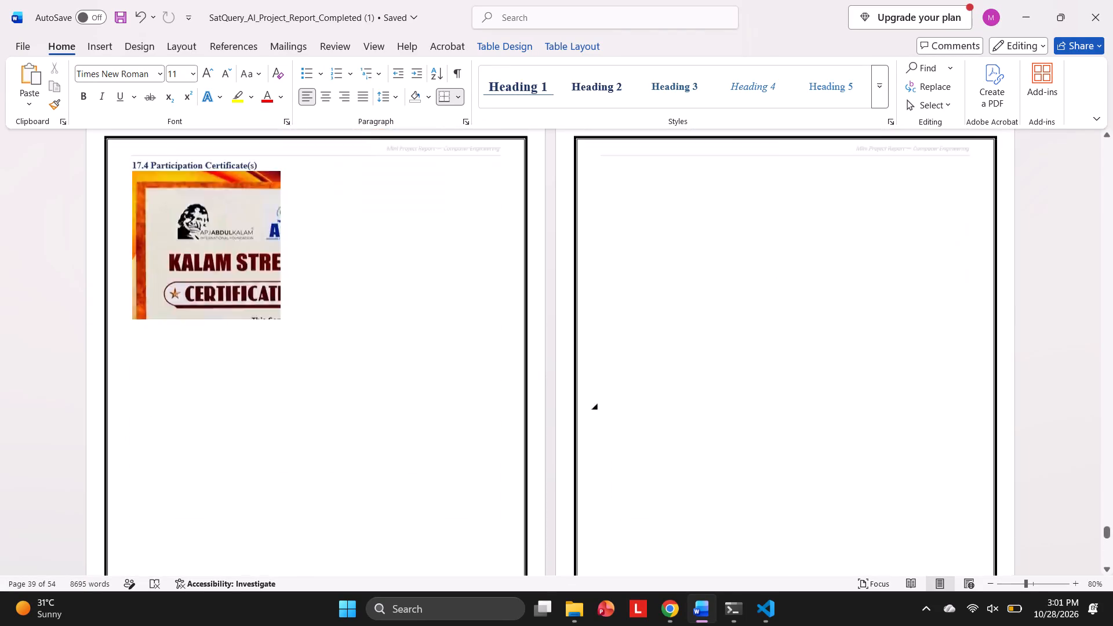
{"action": "scroll", "coordinate": [724, 480], "scroll_direction": "up", "scroll_amount": 20}
{"action": "scroll", "coordinate": [724, 480], "scroll_direction": "up", "scroll_amount": 20}
{"action": "scroll", "coordinate": [724, 480], "scroll_direction": "up", "scroll_amount": 20}
{"action": "scroll", "coordinate": [724, 480], "scroll_direction": "down", "scroll_amount": 1}
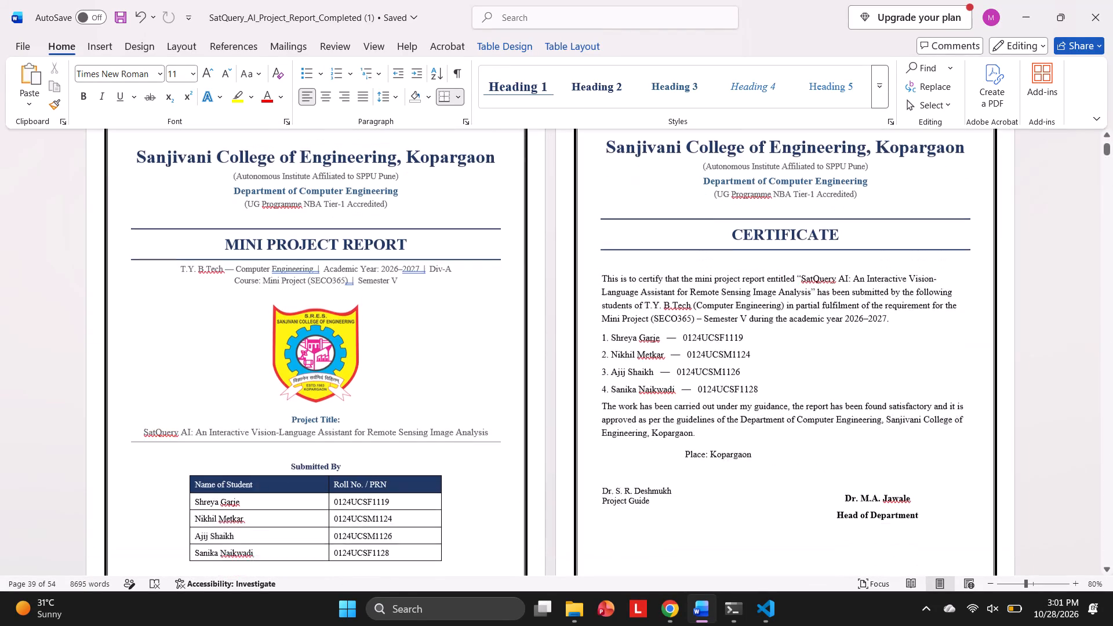
{"action": "scroll", "coordinate": [724, 480], "scroll_direction": "down", "scroll_amount": 1}
{"action": "scroll", "coordinate": [724, 480], "scroll_direction": "up", "scroll_amount": 1}
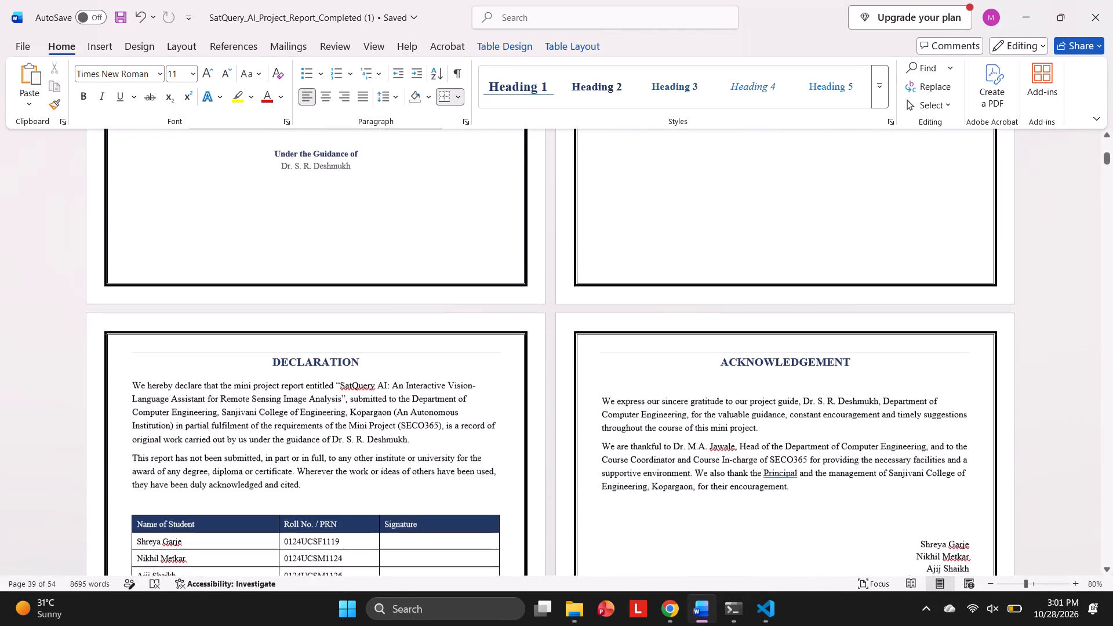
{"action": "scroll", "coordinate": [724, 480], "scroll_direction": "up", "scroll_amount": 1}
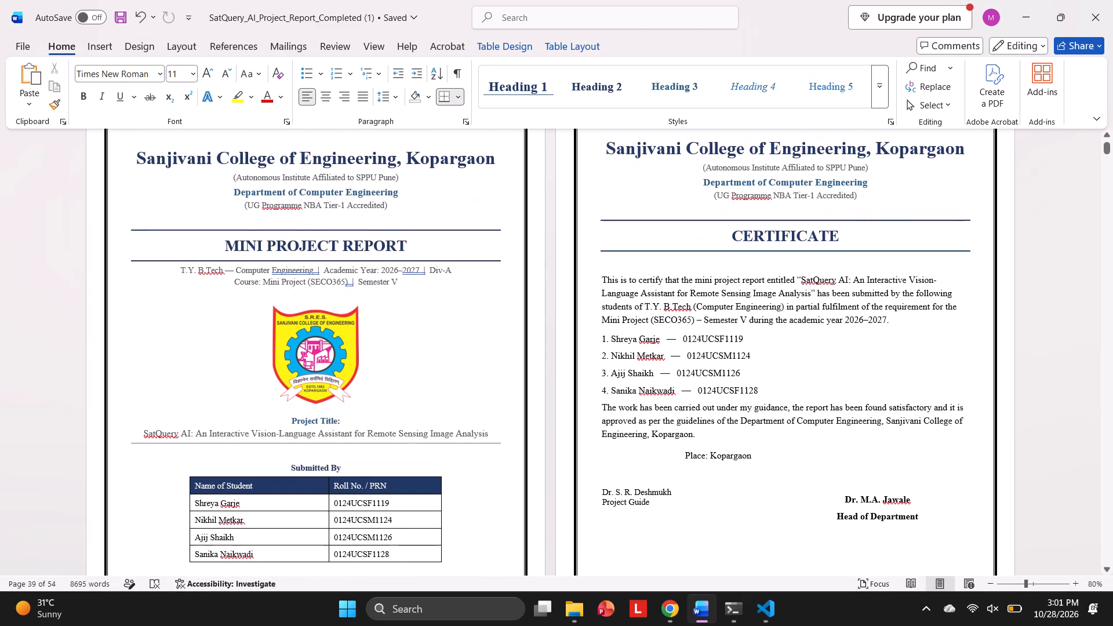
{"action": "left_click", "coordinate": [453, 274]}
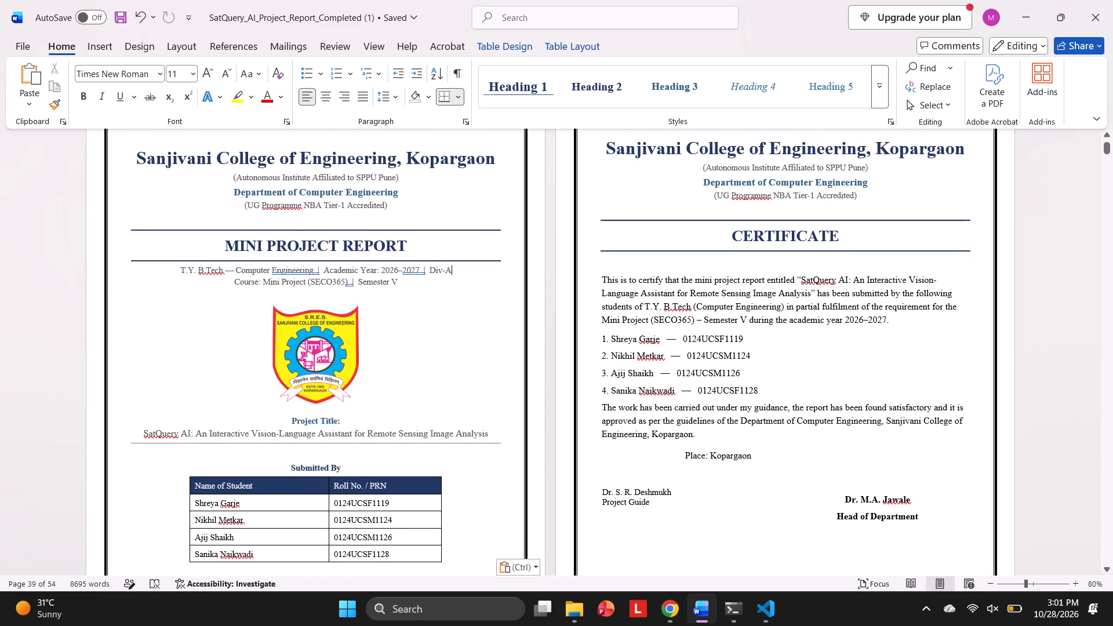
{"action": "key", "text": "BackSpace"}
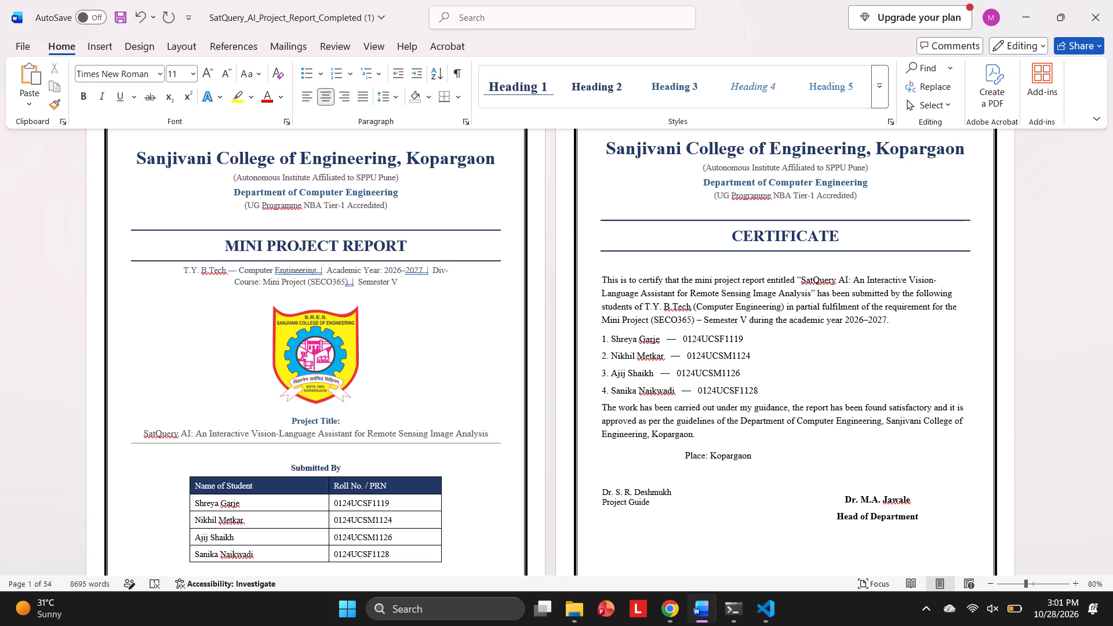
{"action": "key", "text": "shift+b"}
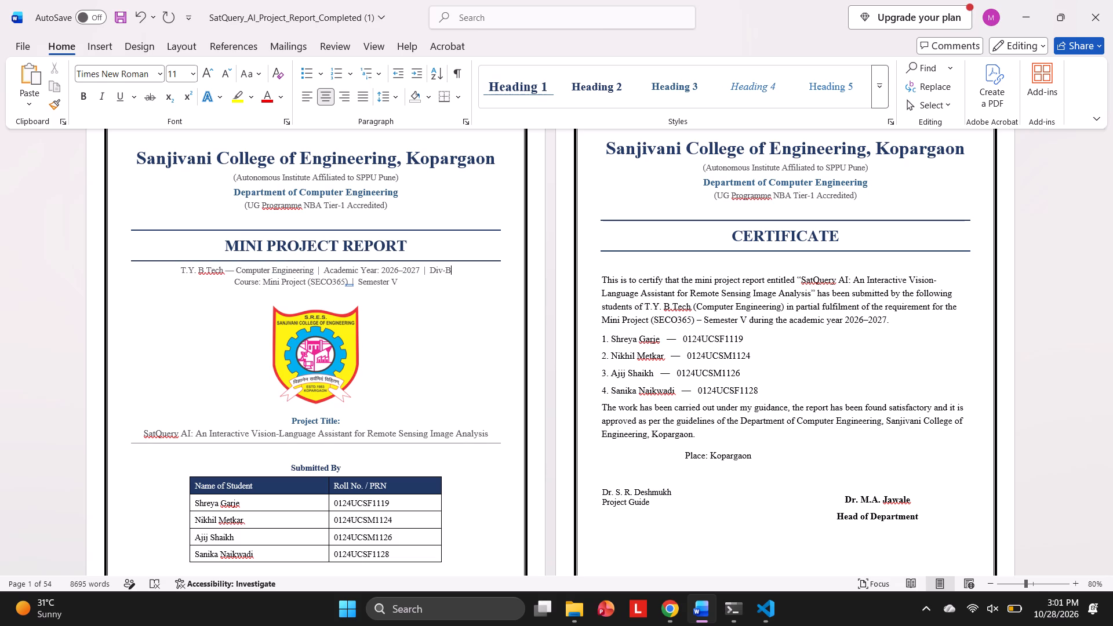
Save the project report.
{"action": "key", "text": "ctrl+s"}
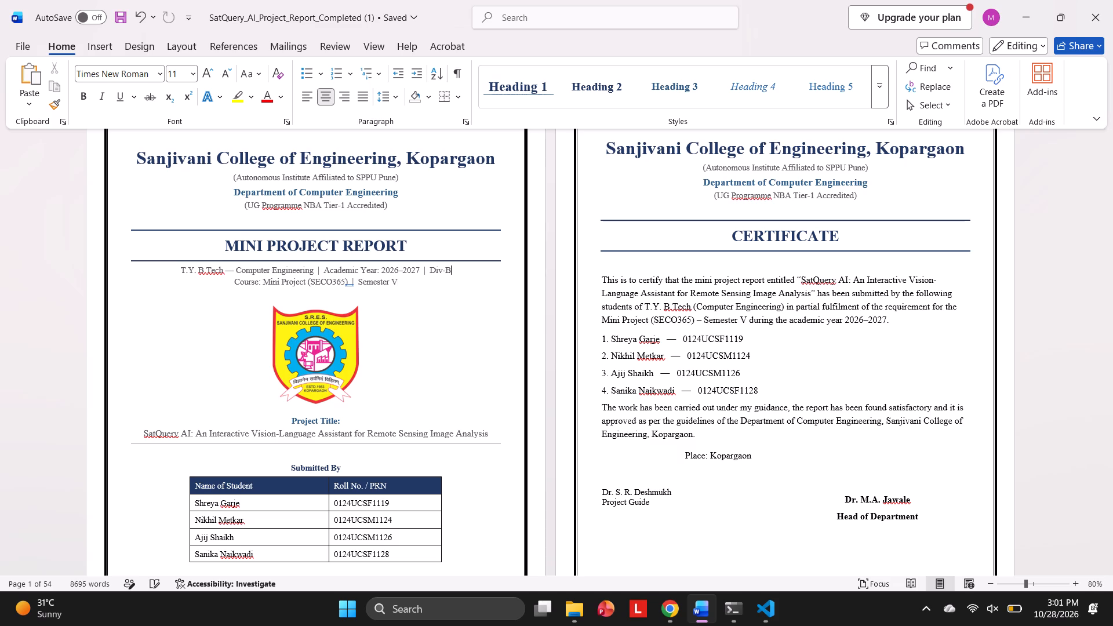
Check the remainder of the title page and the certificate page.
{"action": "scroll", "coordinate": [453, 274], "scroll_direction": "down", "scroll_amount": 3}
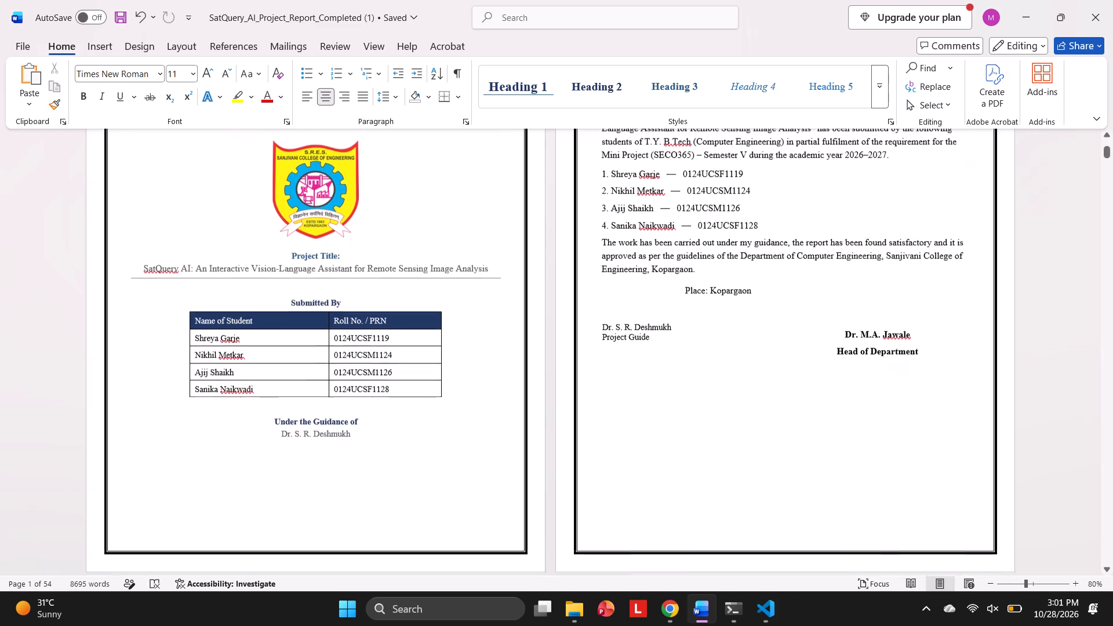
Recheck the report's opening pages, from the title and certificate pages through the student signature table and acknowledgement names.
{"action": "scroll", "coordinate": [453, 274], "scroll_direction": "right", "scroll_amount": 1}
{"action": "scroll", "coordinate": [453, 274], "scroll_direction": "up", "scroll_amount": 2}
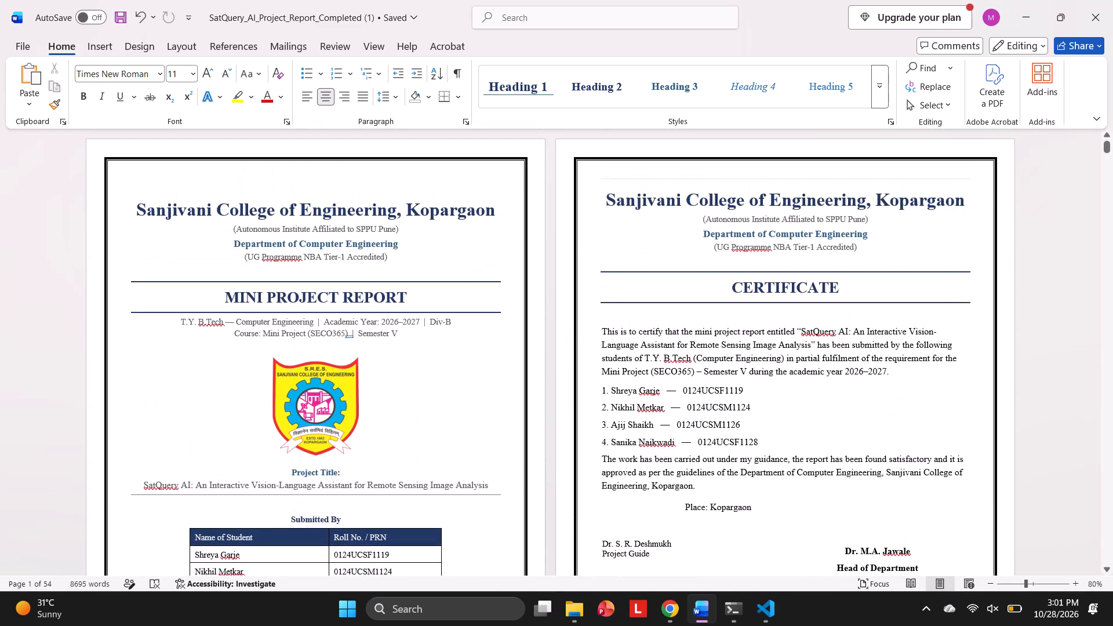
{"action": "scroll", "coordinate": [453, 274], "scroll_direction": "down", "scroll_amount": 4}
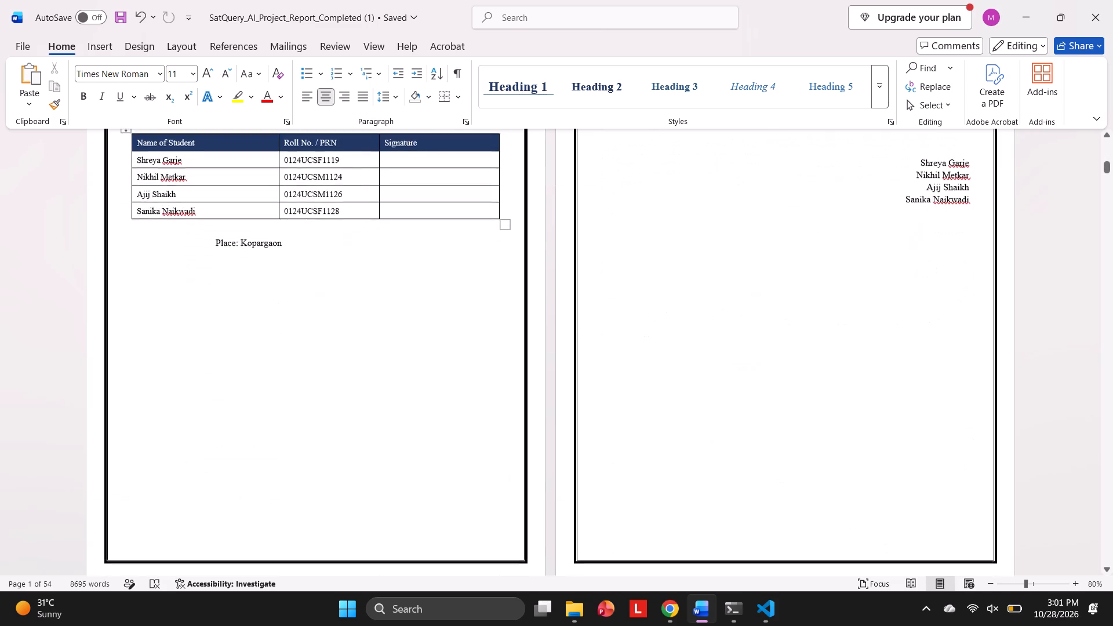
{"action": "scroll", "coordinate": [453, 274], "scroll_direction": "down", "scroll_amount": 2}
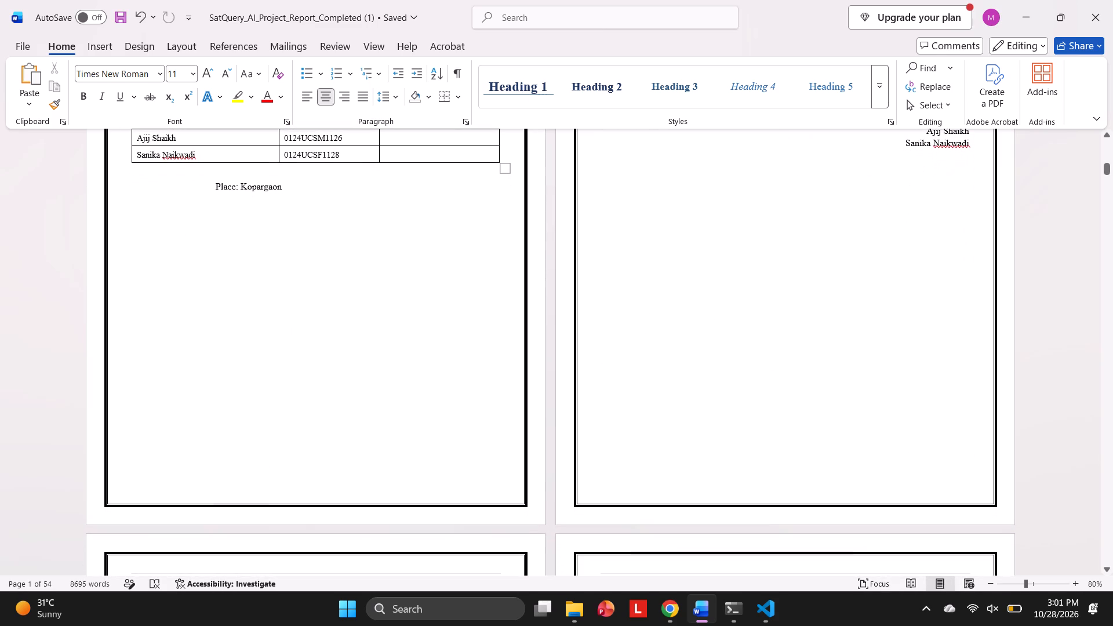
Save the project report.
{"action": "key", "text": "ctrl+s"}
{"action": "key", "text": "ctrl+s"}
{"action": "key", "text": "ctrl+s"}
{"action": "key", "text": "ctrl+s"}
{"action": "key", "text": "ctrl+s"}
{"action": "key", "text": "ctrl+s"}
{"action": "key", "text": "ctrl+s"}
{"action": "key", "text": "ctrl+s"}
{"action": "key", "text": "ctrl+s"}
{"action": "key", "text": "ctrl+s"}
{"action": "key", "text": "ctrl+s"}
{"action": "key", "text": "ctrl+s"}
{"action": "key", "text": "ctrl+s"}
{"action": "key", "text": "ctrl+s"}
{"action": "key", "text": "ctrl+s"}
{"action": "key", "text": "ctrl+s"}
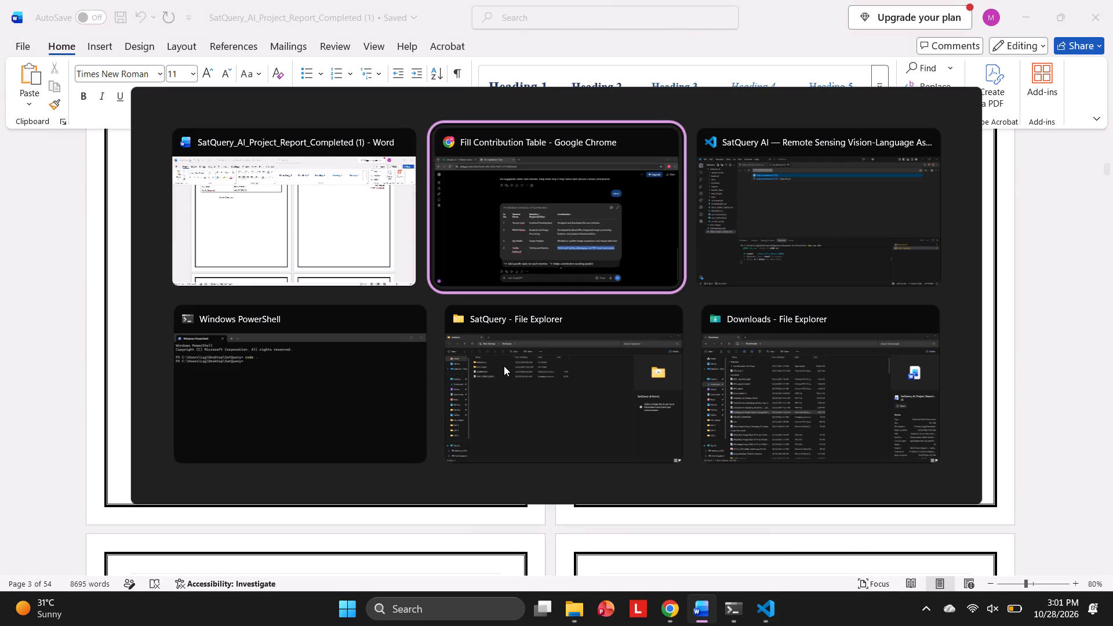
Close the project report document.
{"action": "left_click", "coordinate": [1112, 0]}
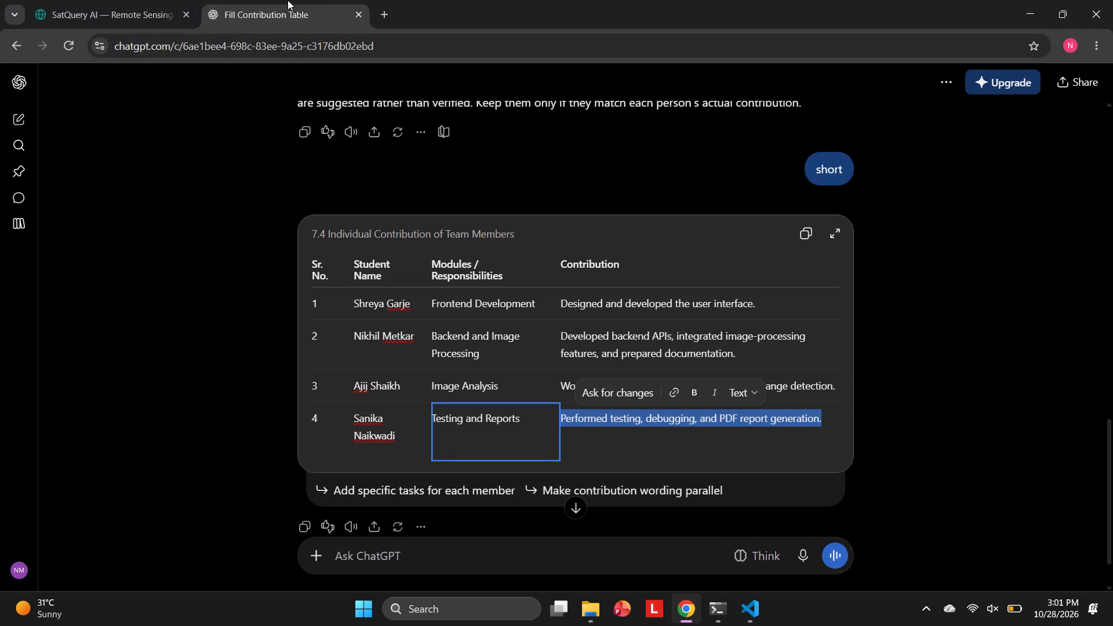
Open a new tab in Google Chrome.
{"action": "left_click", "coordinate": [379, 13]}
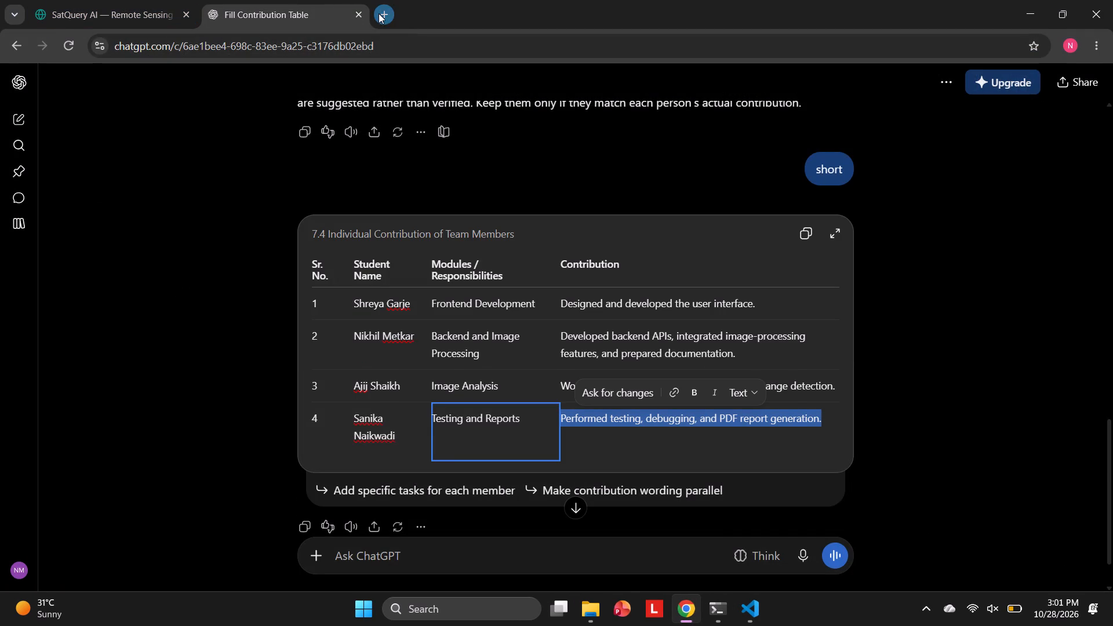